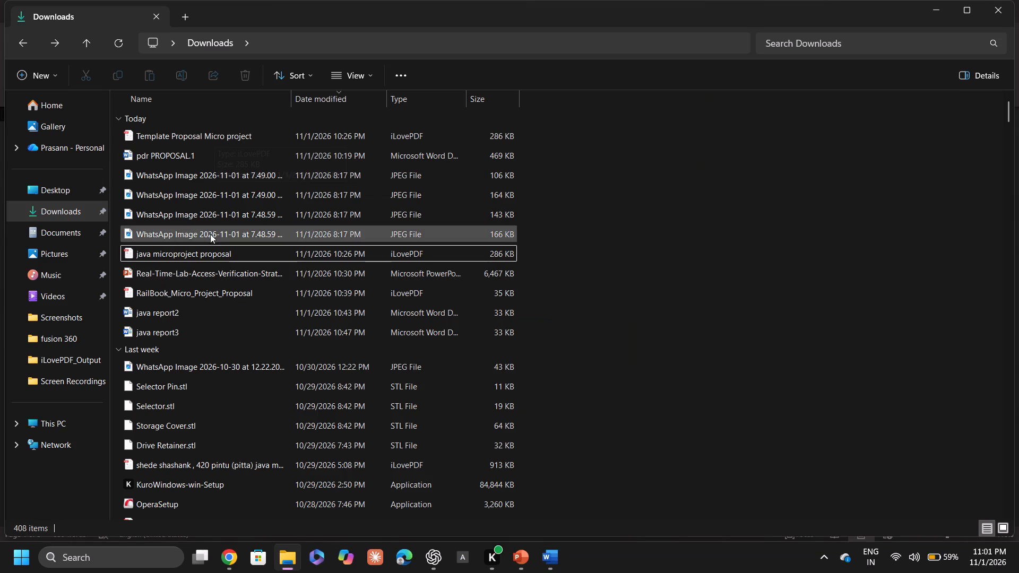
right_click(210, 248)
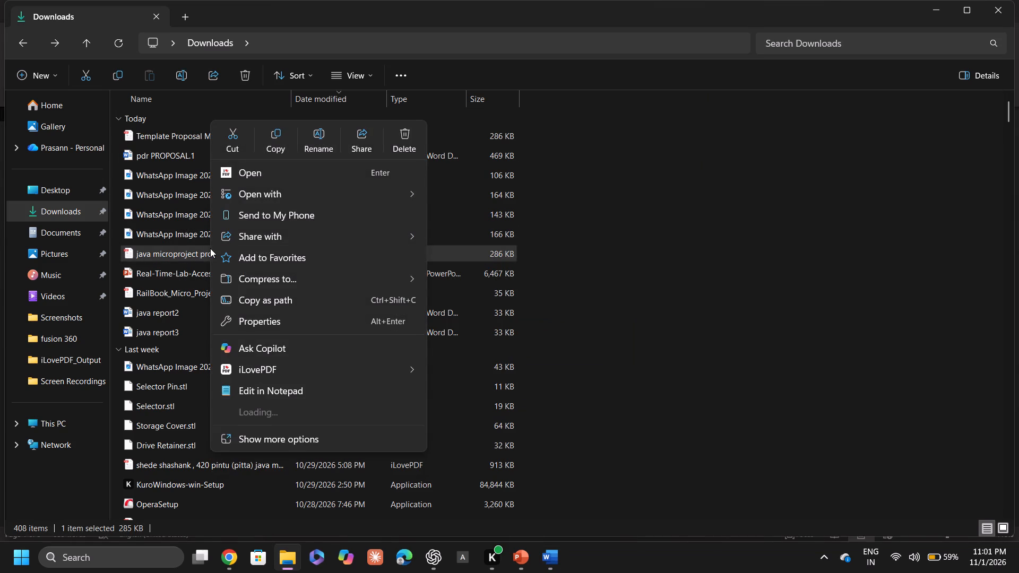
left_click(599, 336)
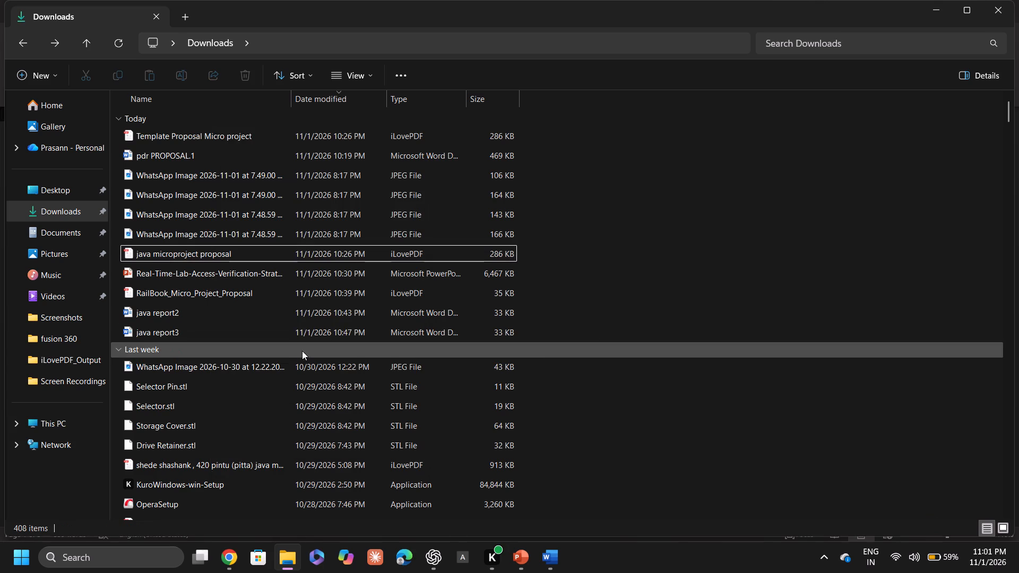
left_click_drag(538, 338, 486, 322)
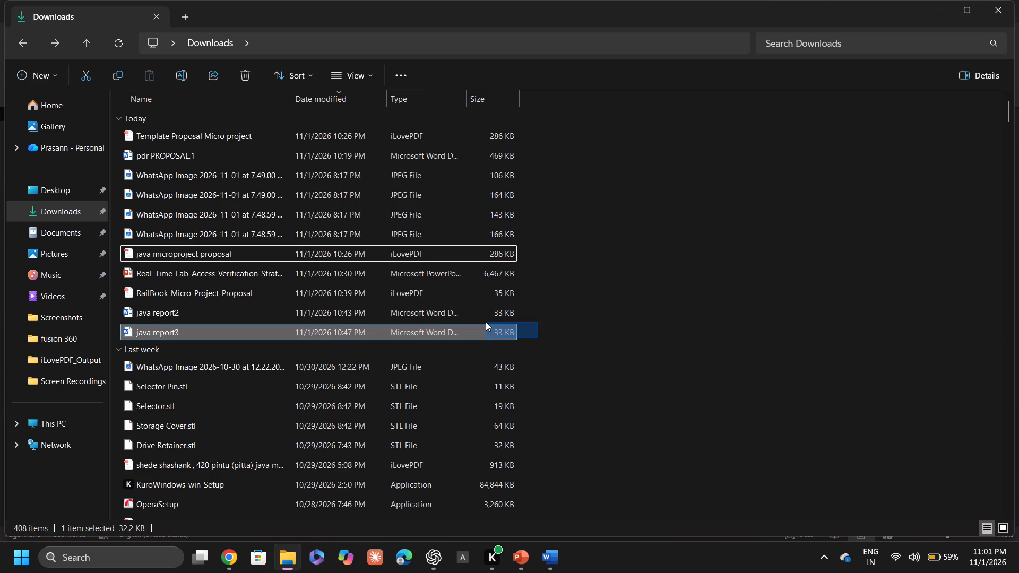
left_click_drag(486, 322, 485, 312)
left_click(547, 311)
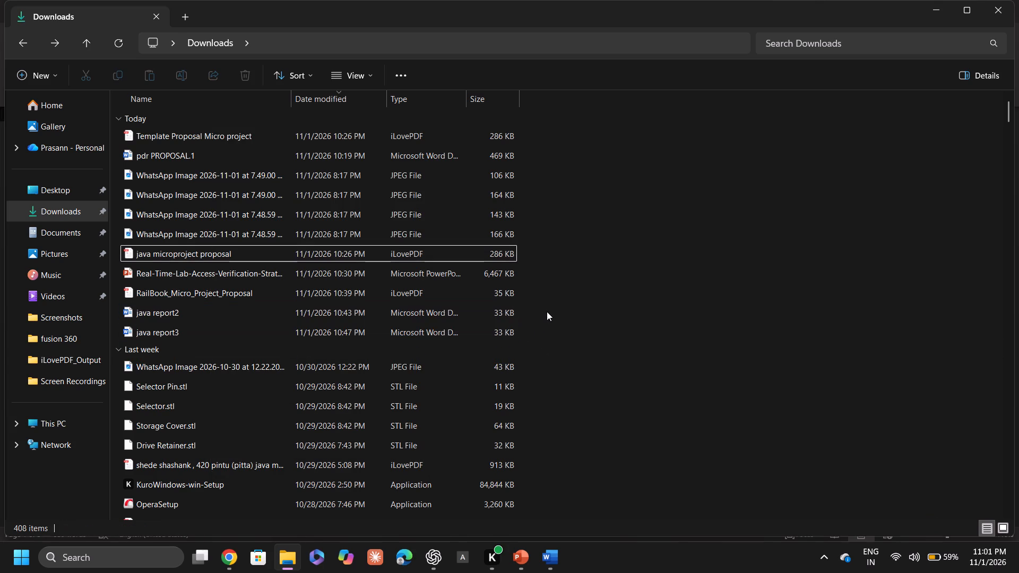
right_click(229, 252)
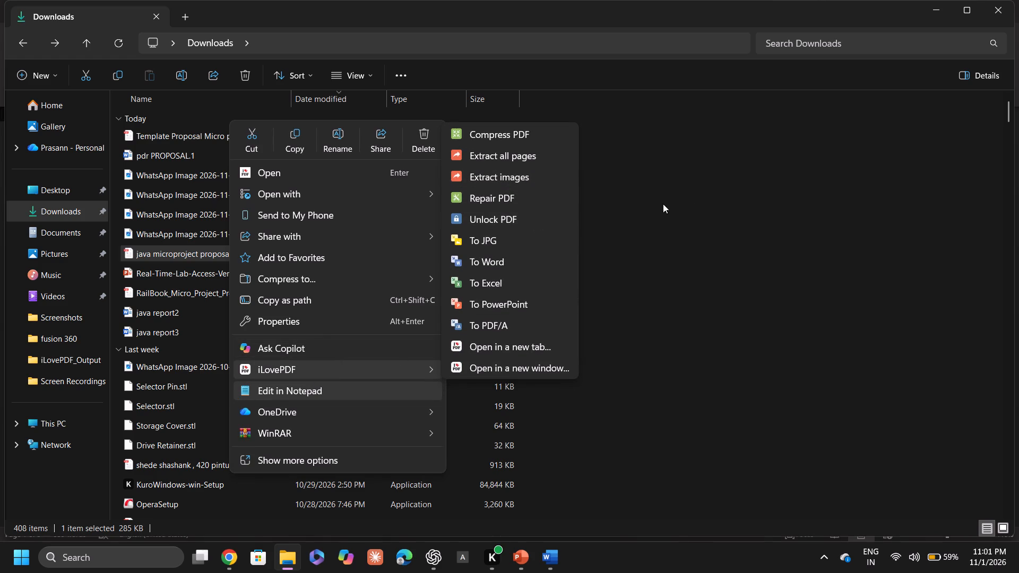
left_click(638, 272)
Open the Word document "java microproject proposal" from the iLovePDF_Output folder.
left_click(65, 361)
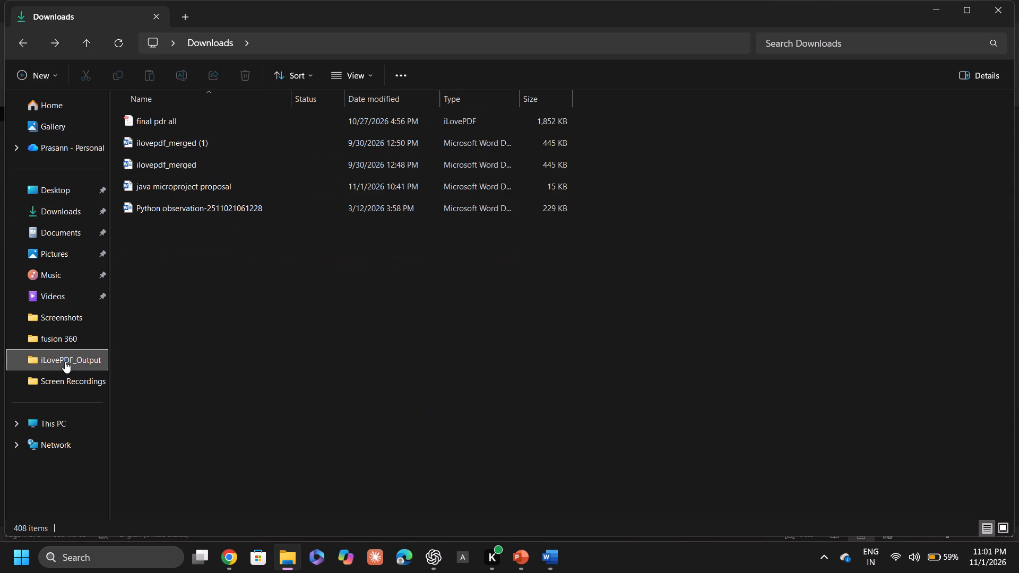
double_click(226, 182)
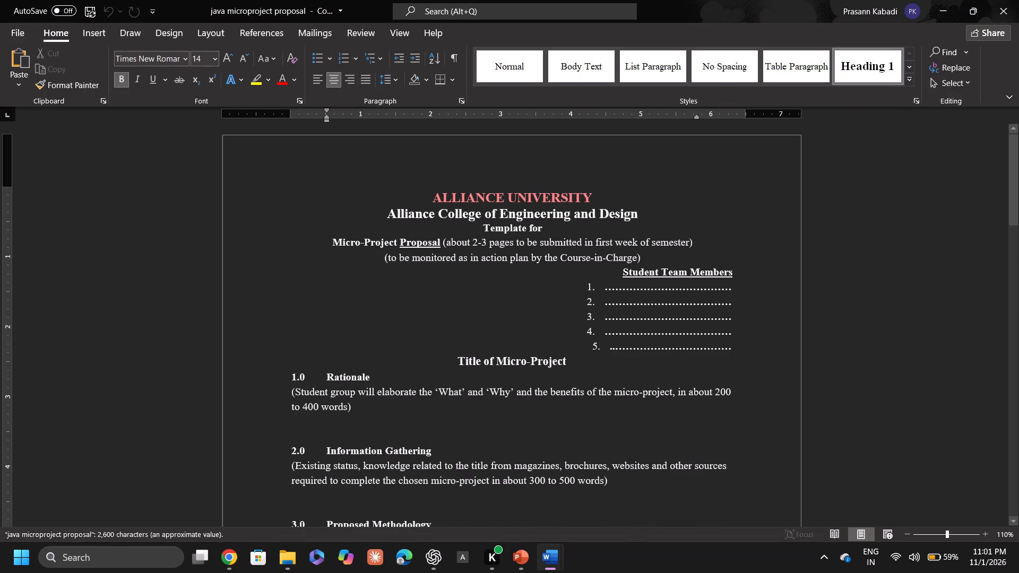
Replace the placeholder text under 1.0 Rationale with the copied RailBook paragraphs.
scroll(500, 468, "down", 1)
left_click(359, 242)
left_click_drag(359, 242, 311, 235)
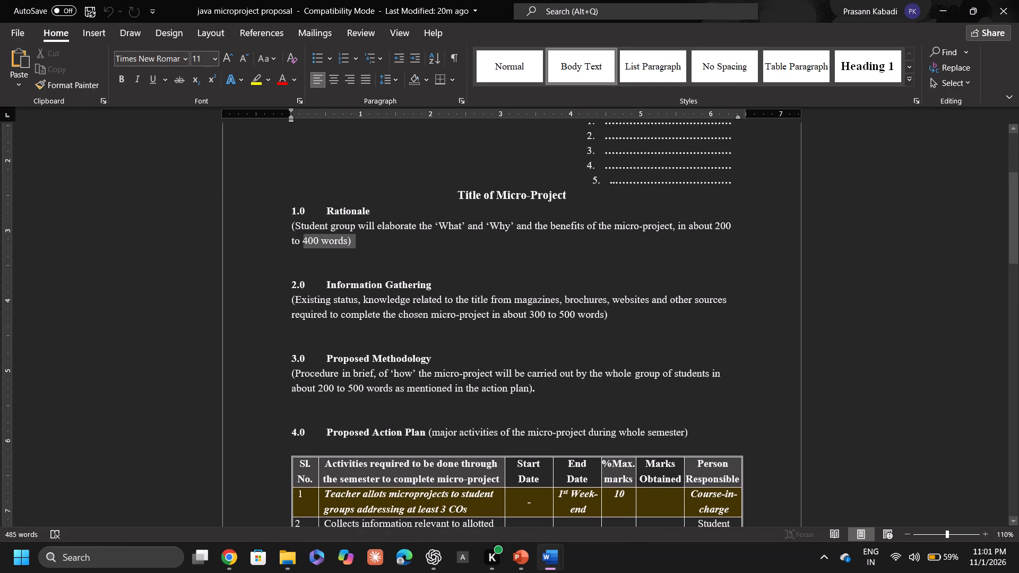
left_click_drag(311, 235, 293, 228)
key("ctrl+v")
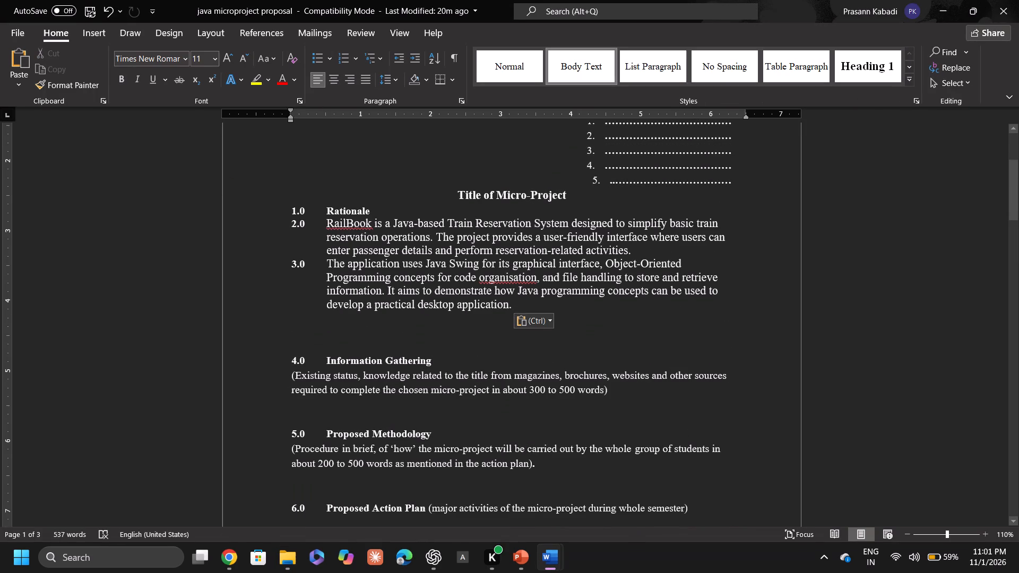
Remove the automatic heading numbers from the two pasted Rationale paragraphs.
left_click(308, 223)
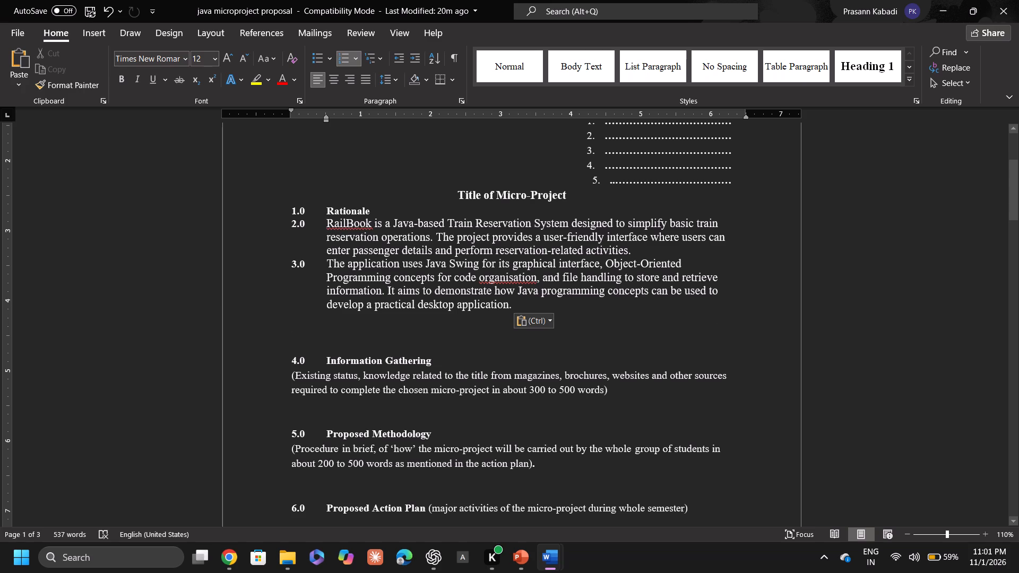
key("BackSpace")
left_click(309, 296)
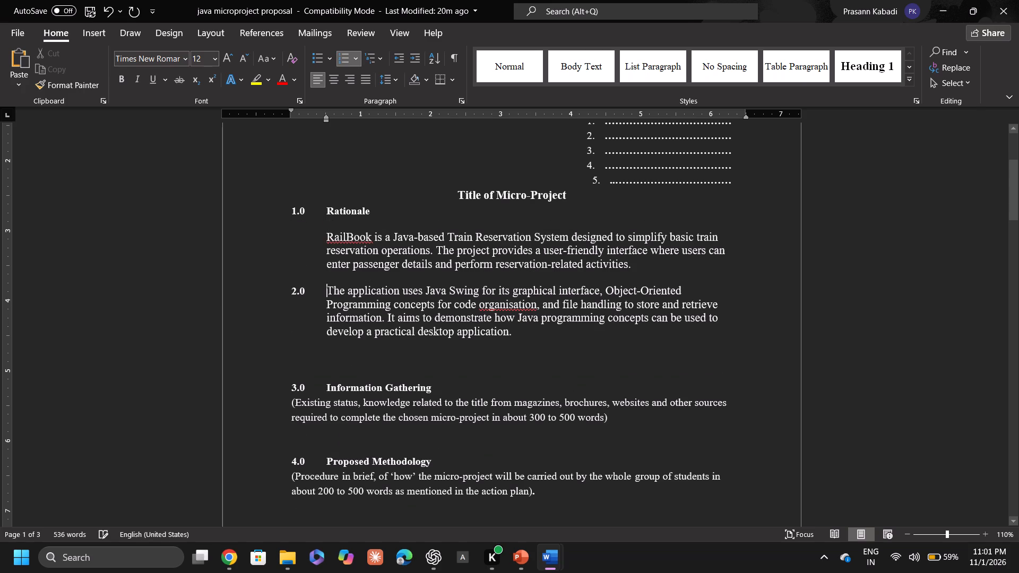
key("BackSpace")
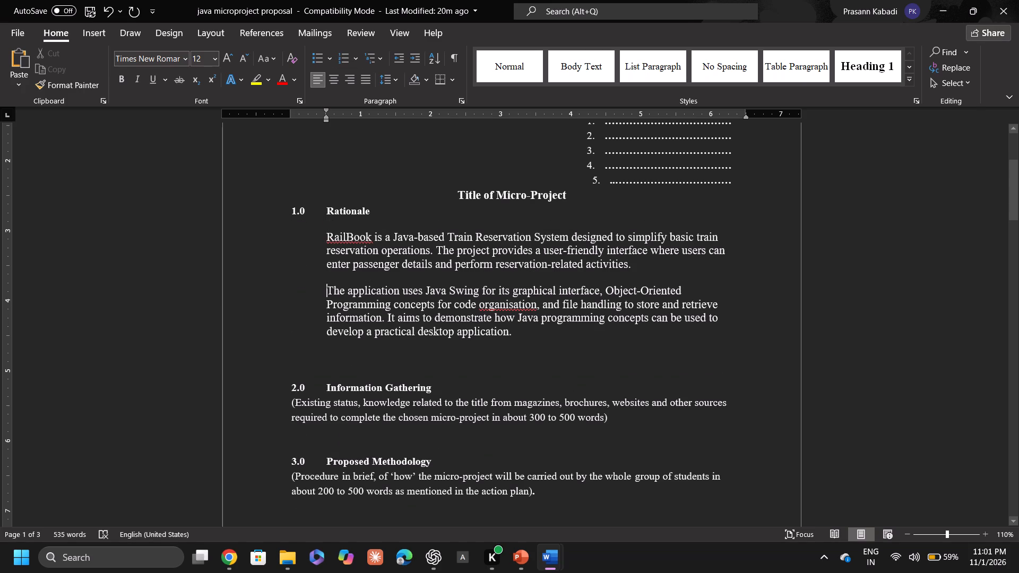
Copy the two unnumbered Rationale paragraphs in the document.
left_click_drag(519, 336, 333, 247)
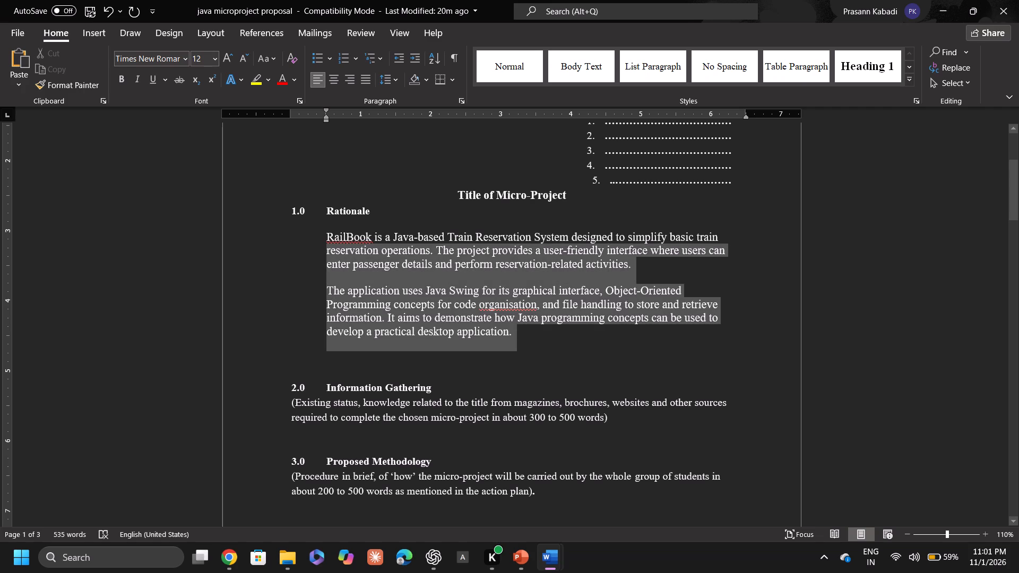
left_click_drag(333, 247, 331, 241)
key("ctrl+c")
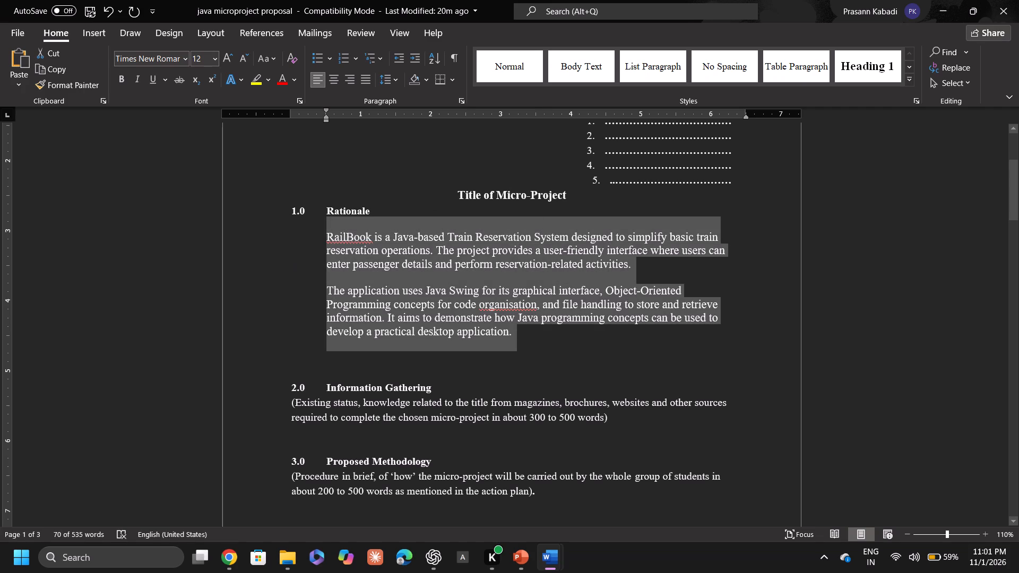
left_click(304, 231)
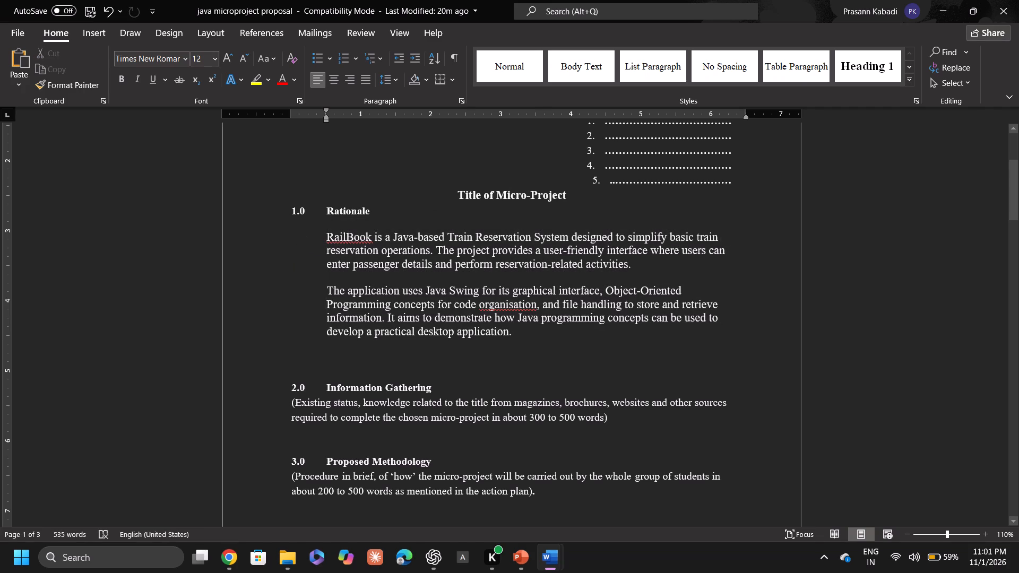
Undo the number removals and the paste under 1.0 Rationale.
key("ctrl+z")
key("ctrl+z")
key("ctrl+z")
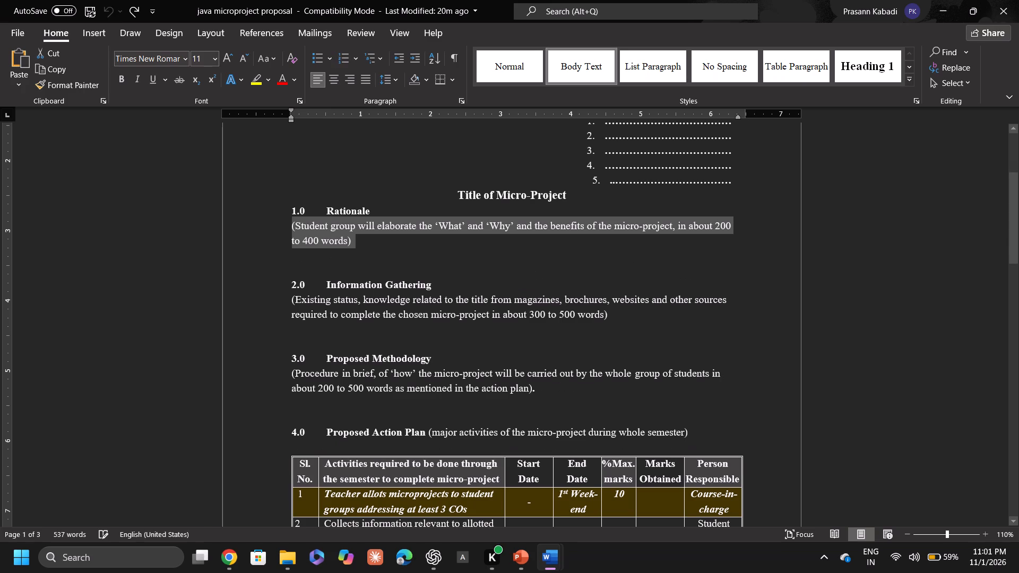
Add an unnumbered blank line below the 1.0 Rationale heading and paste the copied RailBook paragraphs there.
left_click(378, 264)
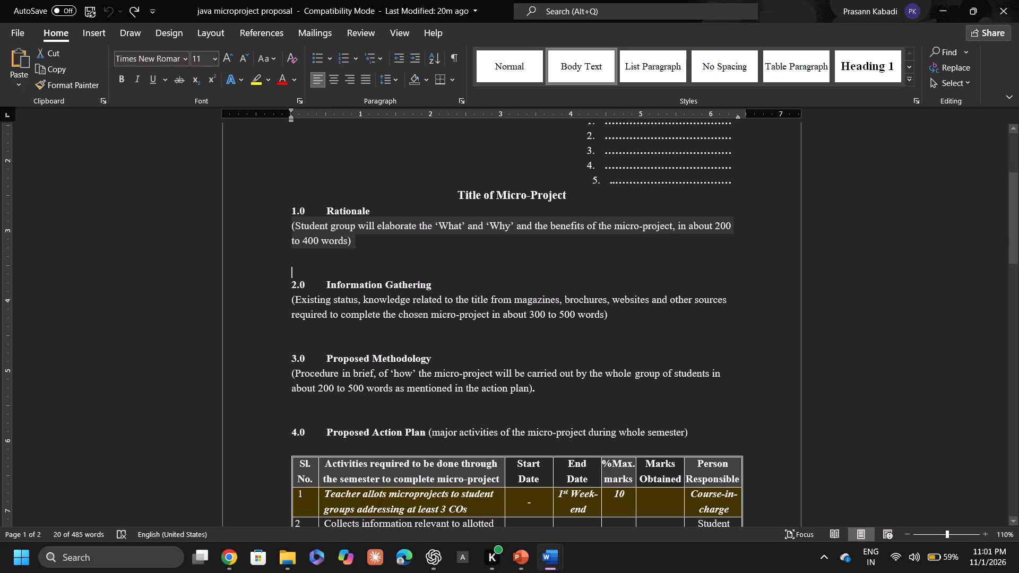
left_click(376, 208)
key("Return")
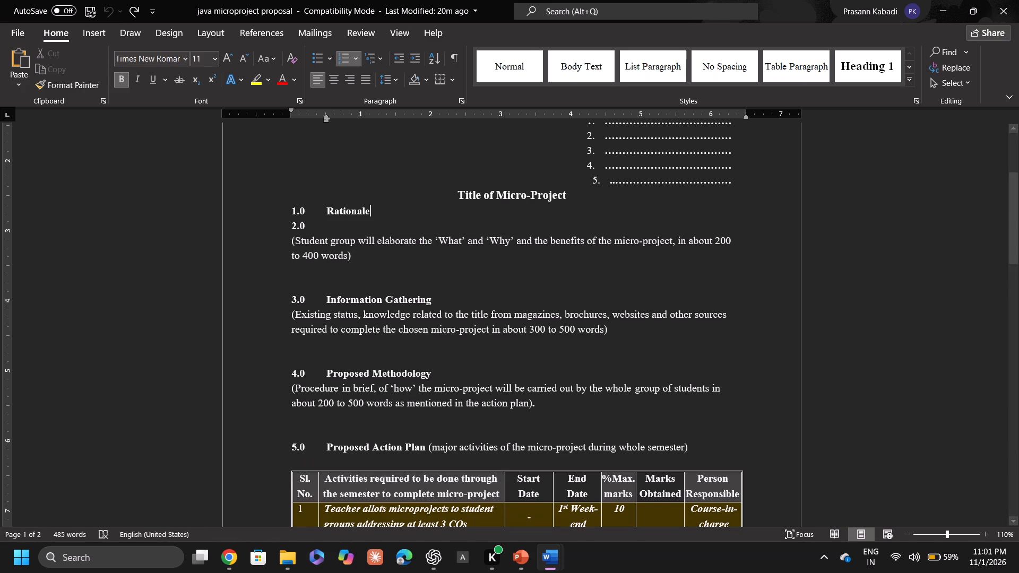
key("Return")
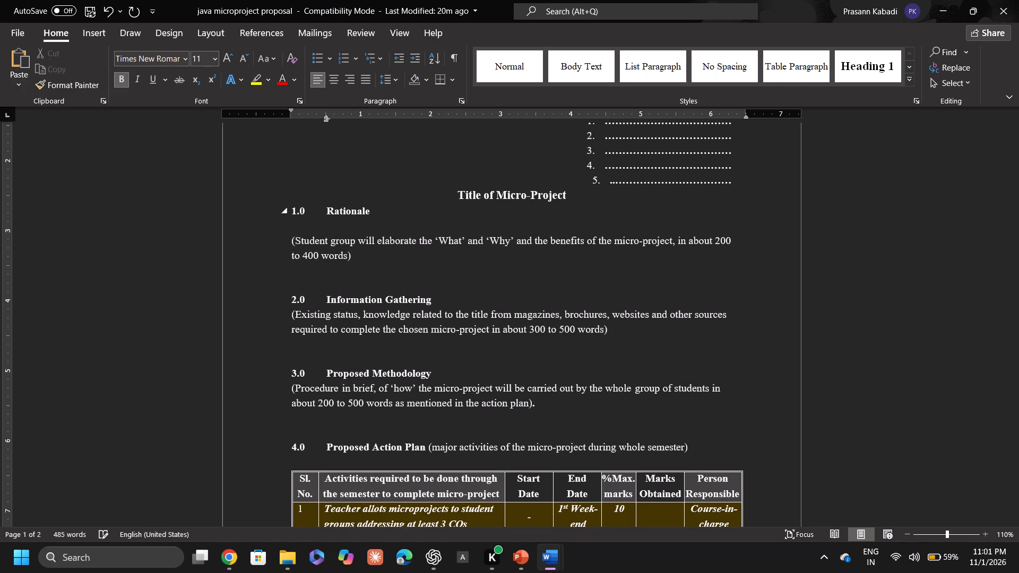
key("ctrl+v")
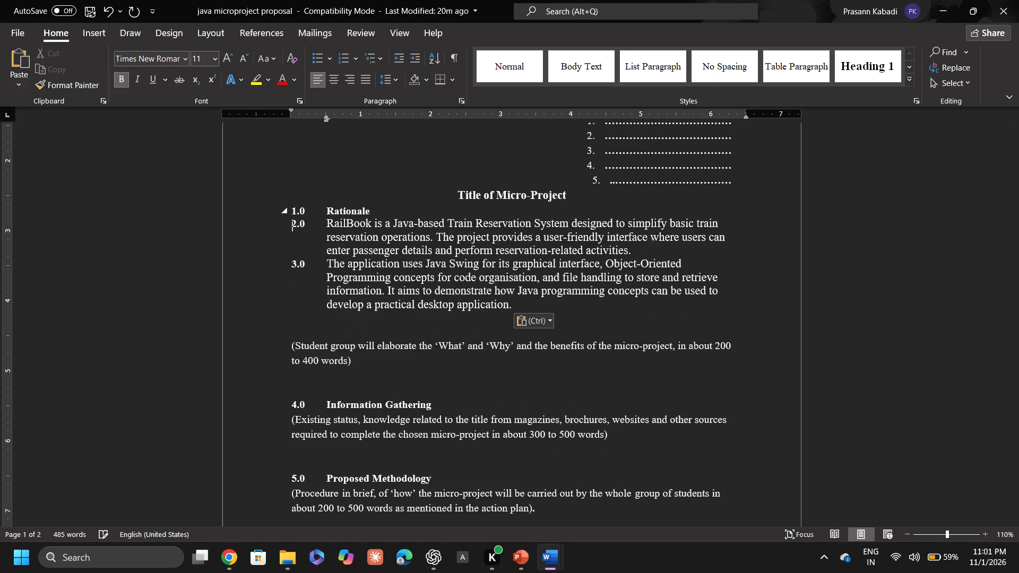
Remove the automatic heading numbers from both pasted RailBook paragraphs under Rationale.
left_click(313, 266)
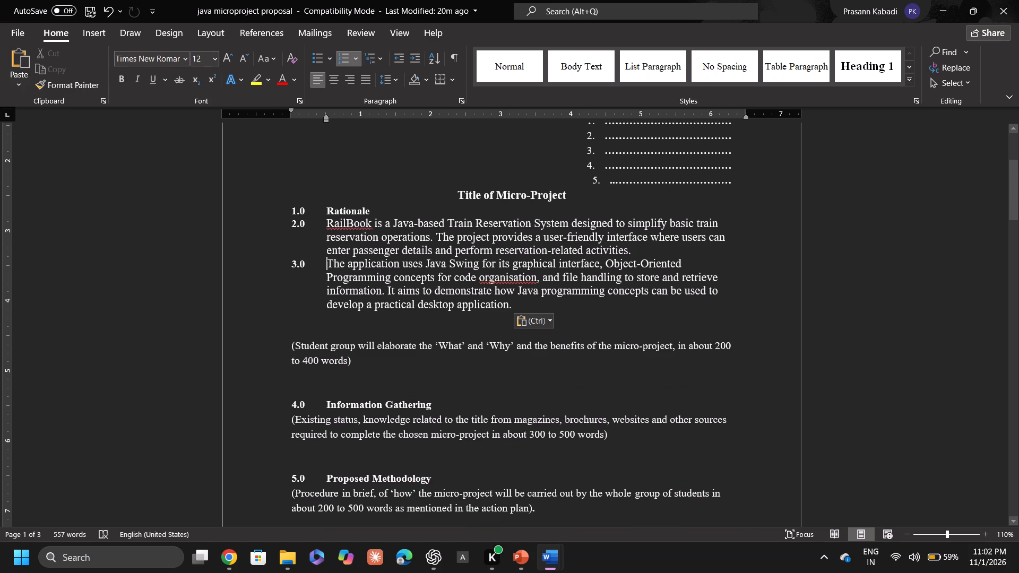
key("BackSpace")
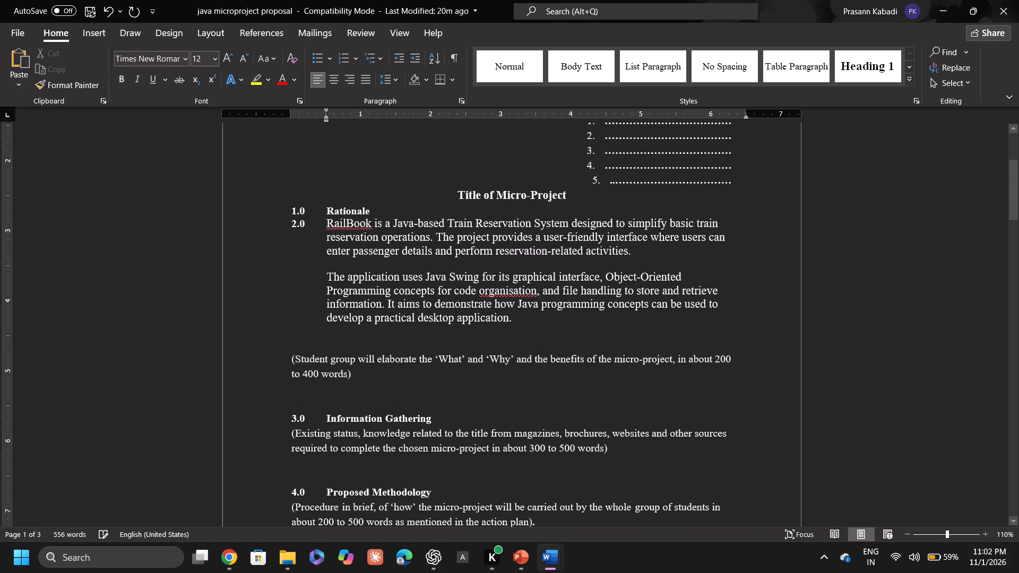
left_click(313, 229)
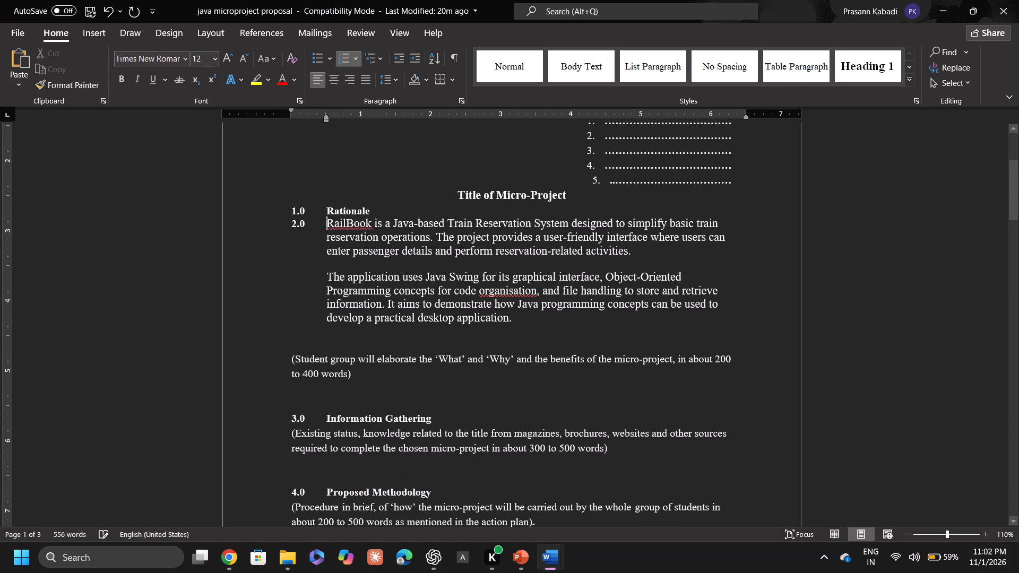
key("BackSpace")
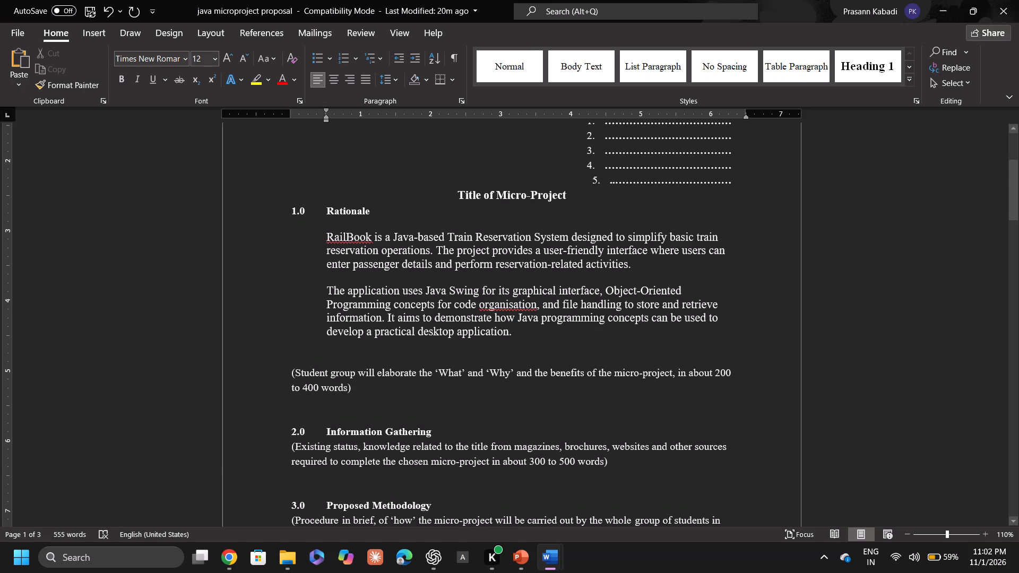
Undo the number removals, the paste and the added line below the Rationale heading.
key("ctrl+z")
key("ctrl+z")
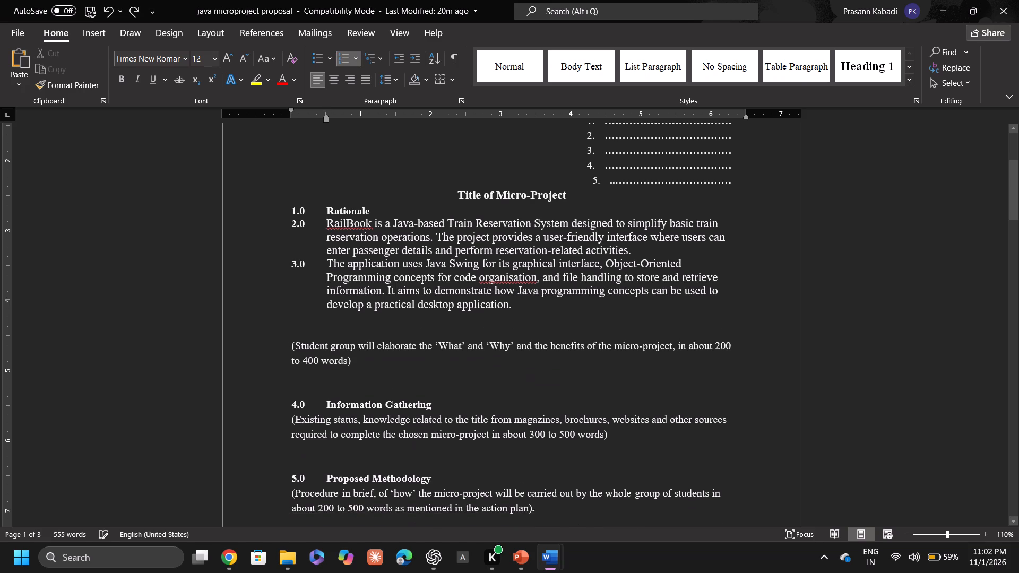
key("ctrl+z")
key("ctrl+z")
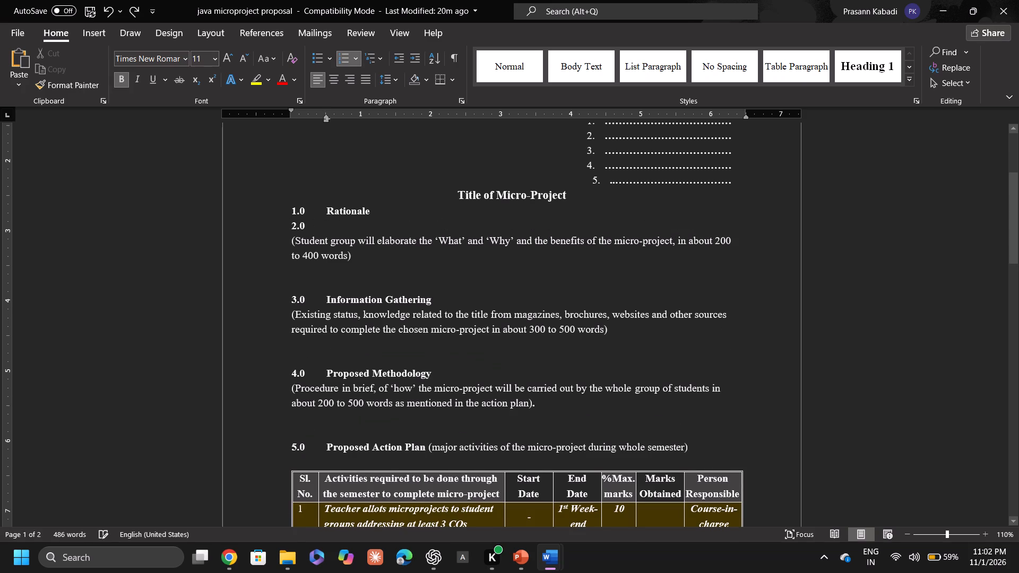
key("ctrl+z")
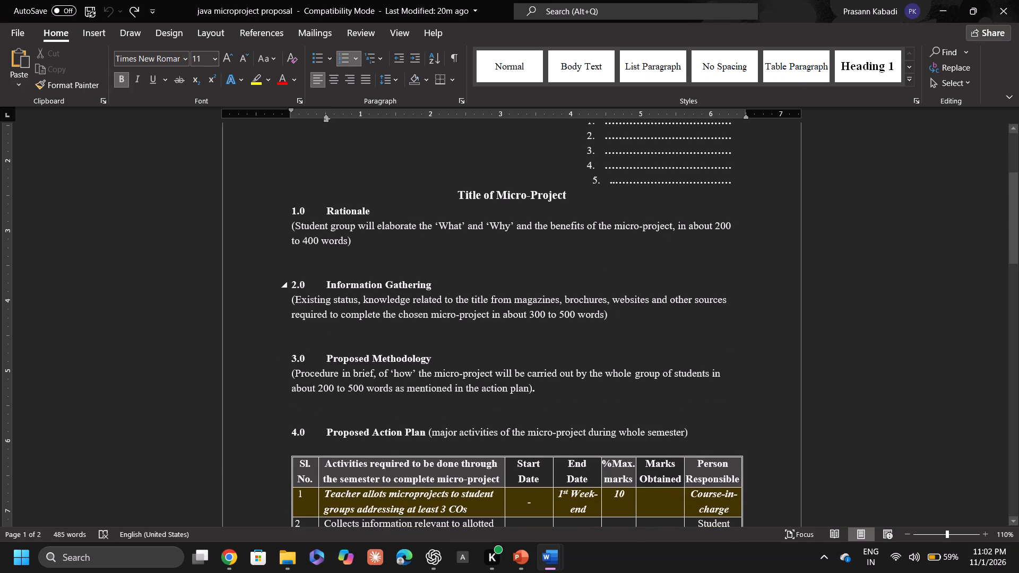
Delete the instruction text under 1.0 Rationale back to "(Stud" and paste the copied RailBook paragraphs there.
left_click(359, 253)
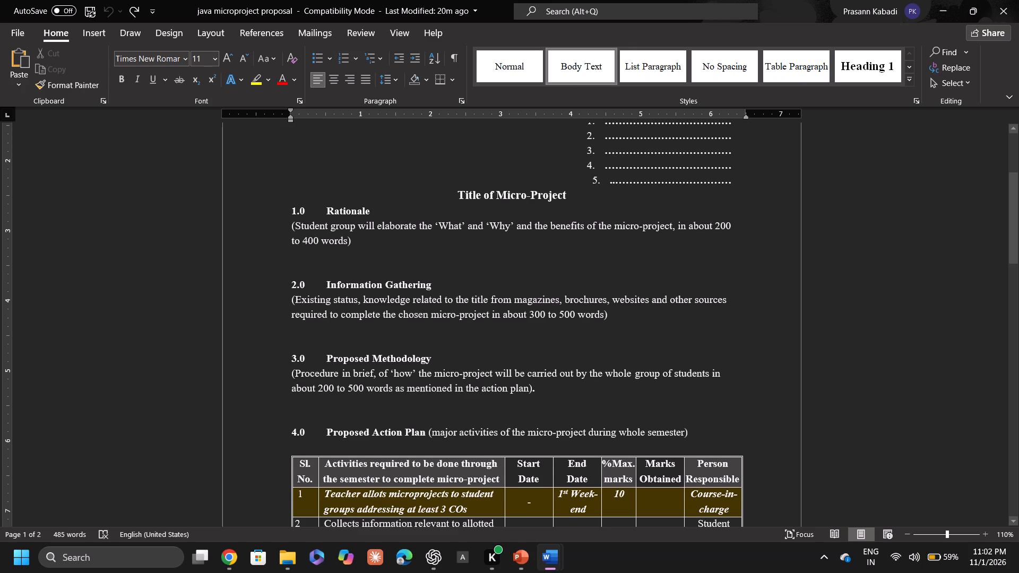
key("BackSpace")
key("BackSpace")
key("BackSpace")
key("BackSpace")
key("BackSpace")
key("BackSpace")
key("BackSpace")
key("BackSpace")
key("BackSpace")
key("BackSpace")
key("BackSpace")
key("BackSpace")
key("BackSpace")
key("BackSpace")
key("BackSpace")
key("BackSpace")
key("BackSpace")
key("BackSpace")
key("BackSpace")
key("BackSpace")
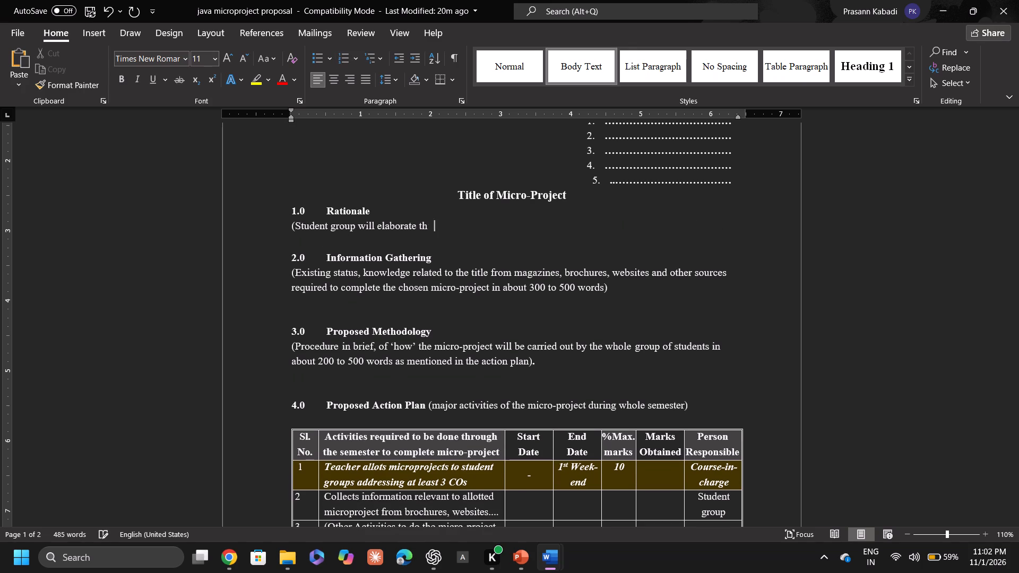
key("BackSpace")
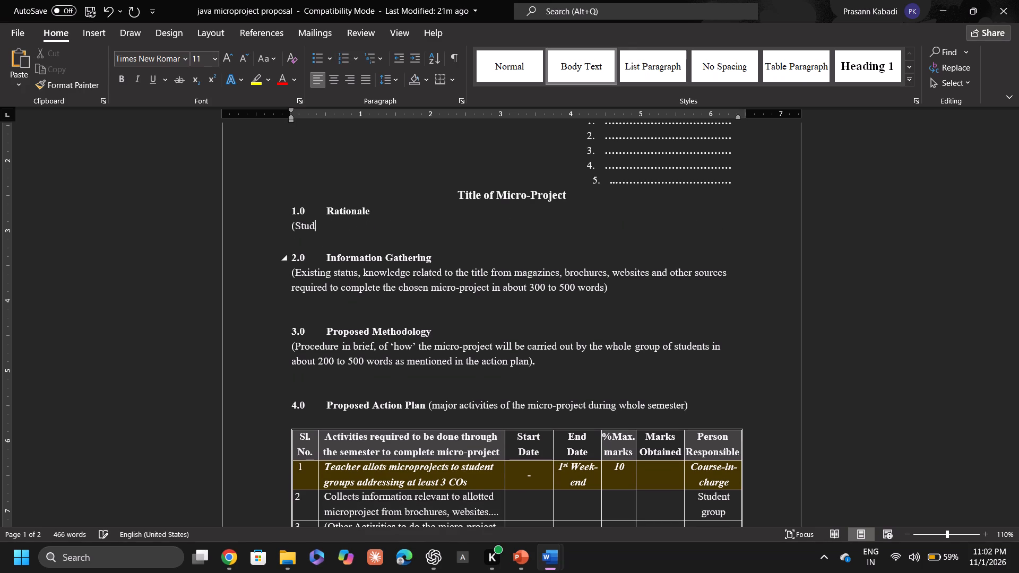
key("ctrl+v")
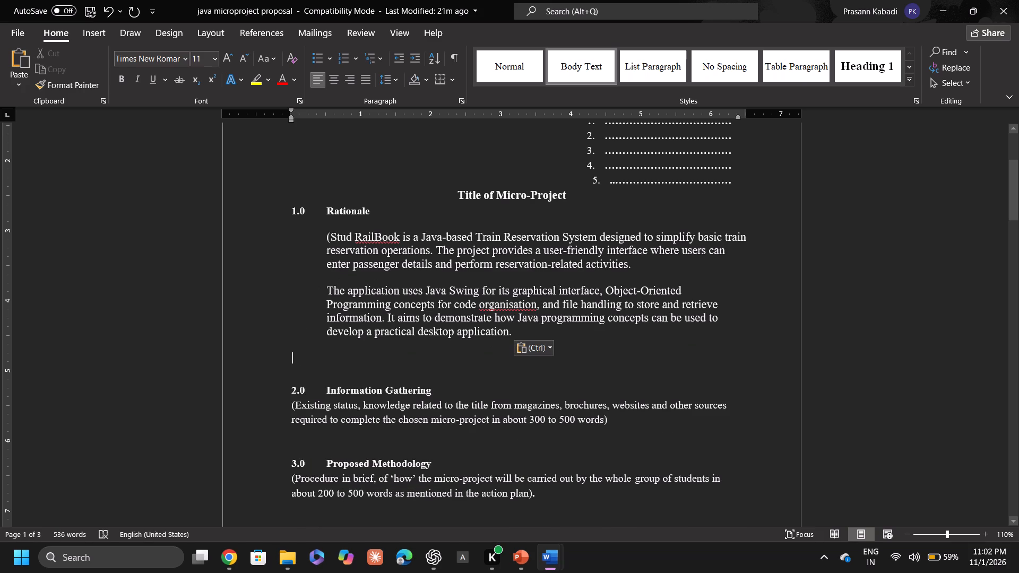
Remove the leftover "(Stud" text and the left indent from both pasted Rationale paragraphs.
left_click(350, 237)
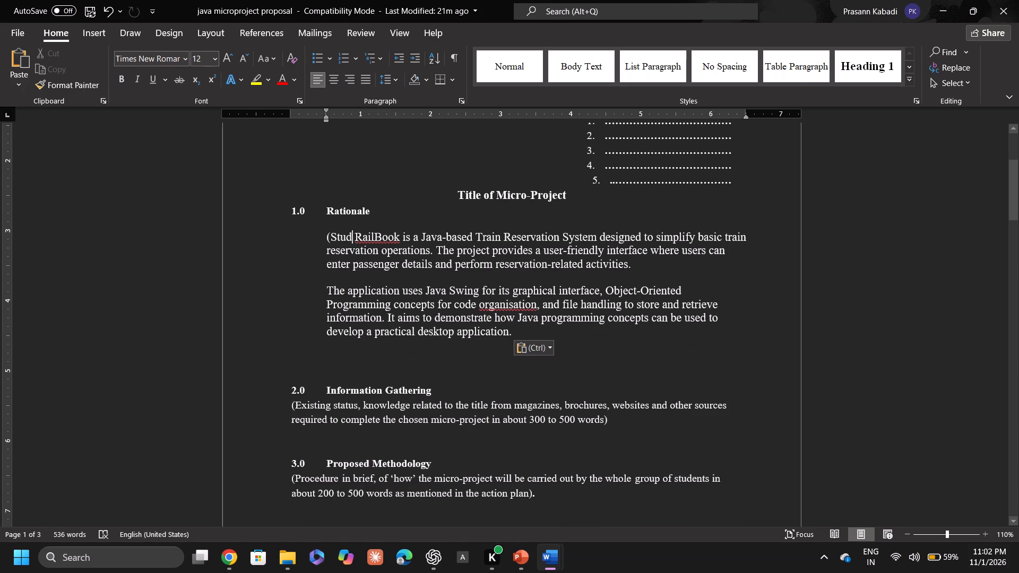
key("BackSpace")
key("BackSpace")
key("BackSpace")
key("BackSpace")
key("BackSpace")
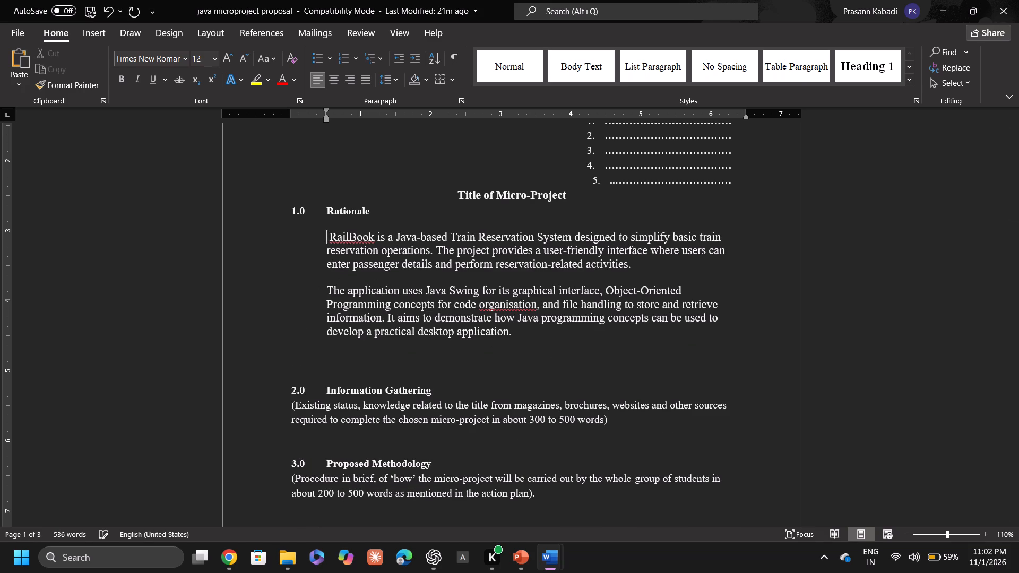
key("BackSpace")
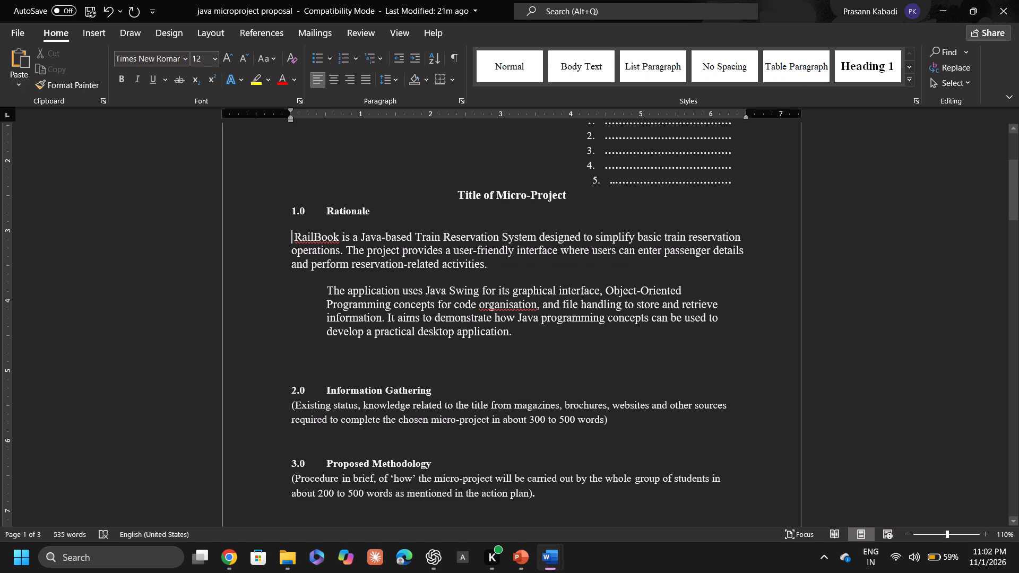
left_click(324, 296)
key("BackSpace")
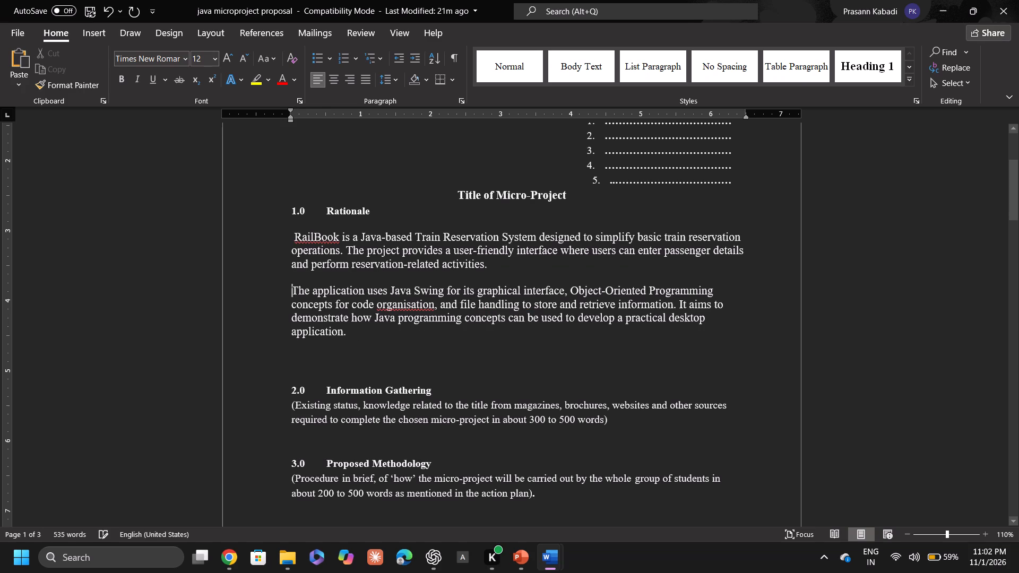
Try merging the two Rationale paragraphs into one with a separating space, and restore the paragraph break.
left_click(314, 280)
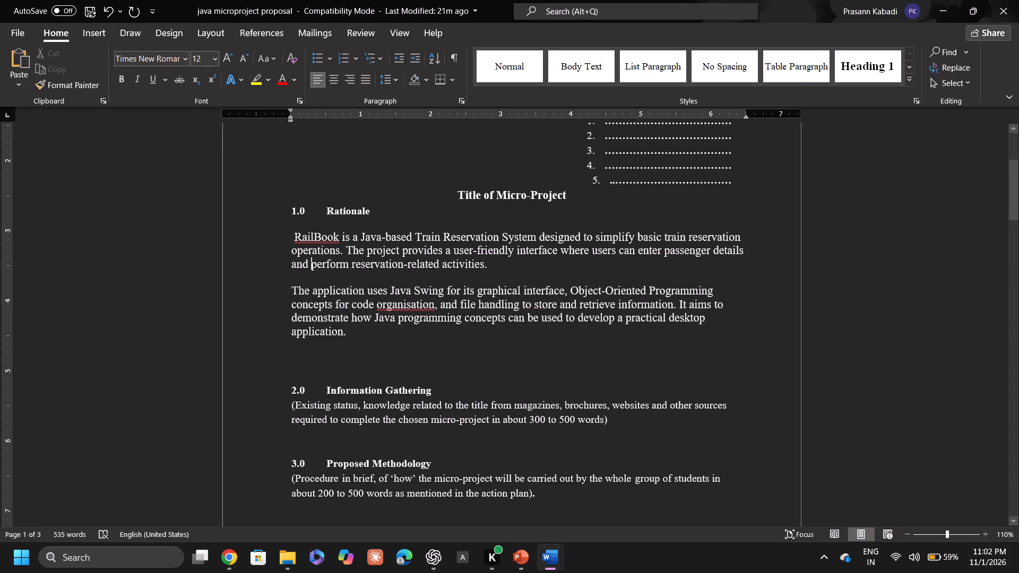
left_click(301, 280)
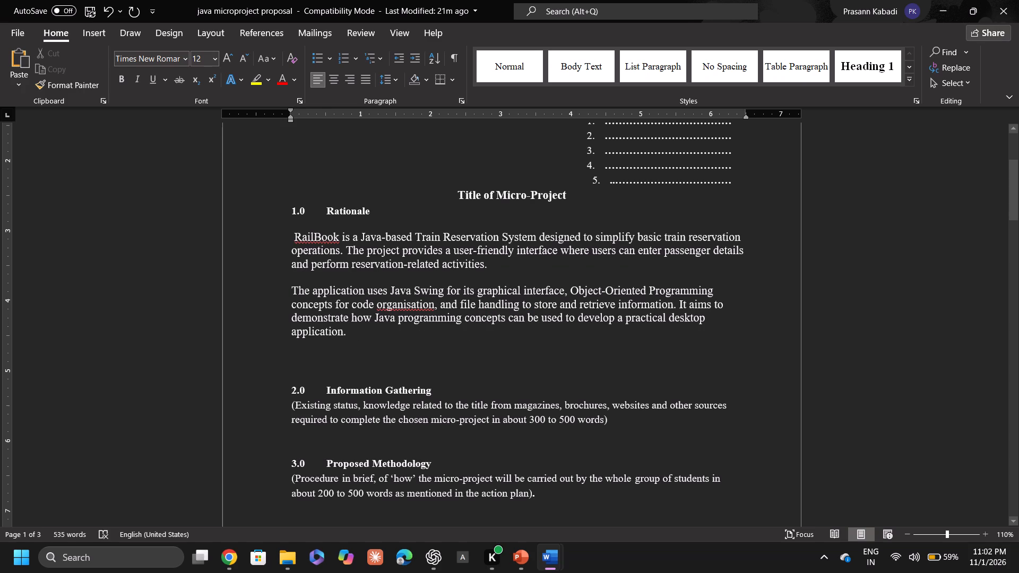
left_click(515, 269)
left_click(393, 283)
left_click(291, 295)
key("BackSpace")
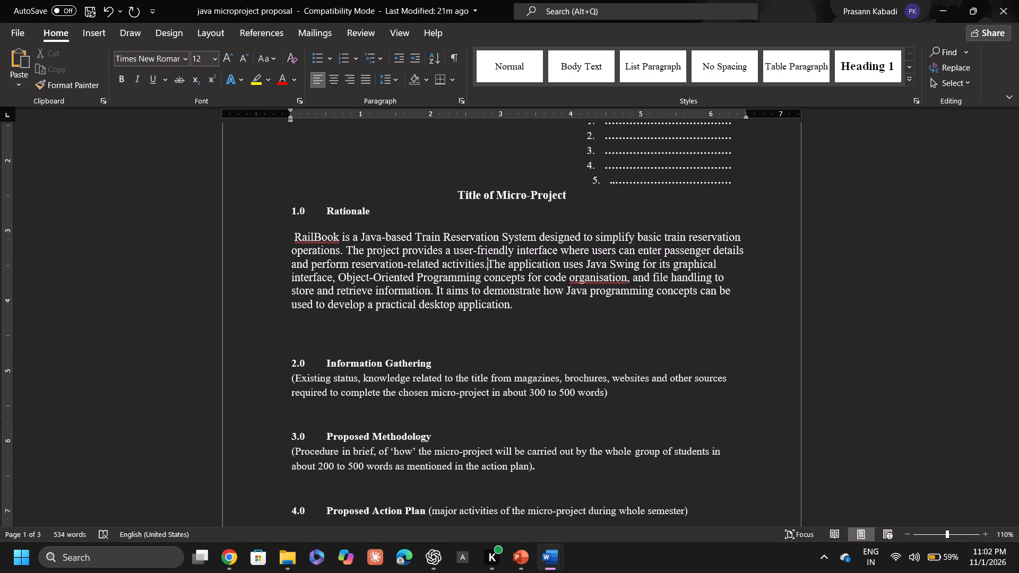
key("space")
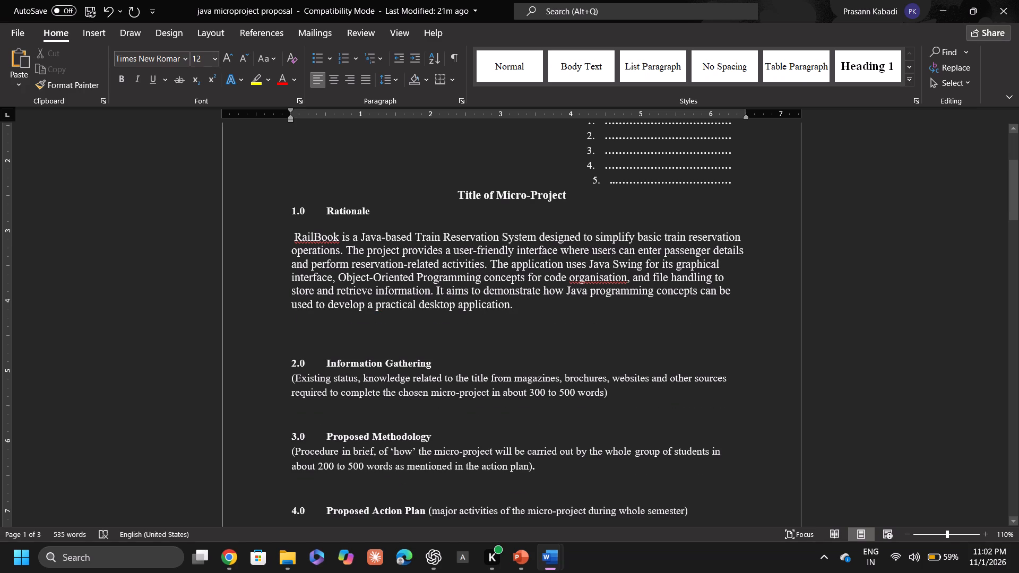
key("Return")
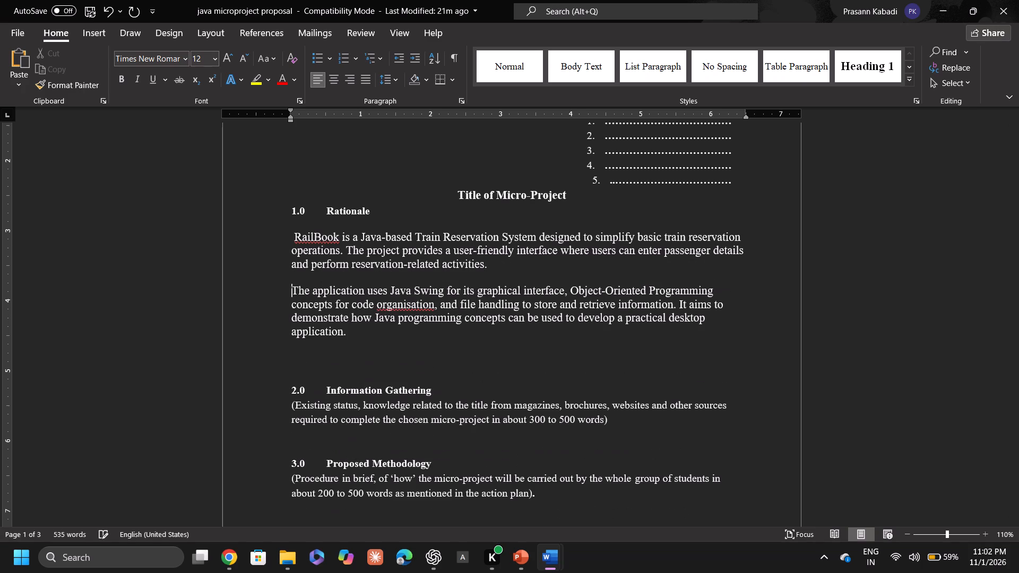
Remove the space before RailBook in the first Rationale paragraph and indent that paragraph's first line.
left_click(360, 279)
left_click(294, 239)
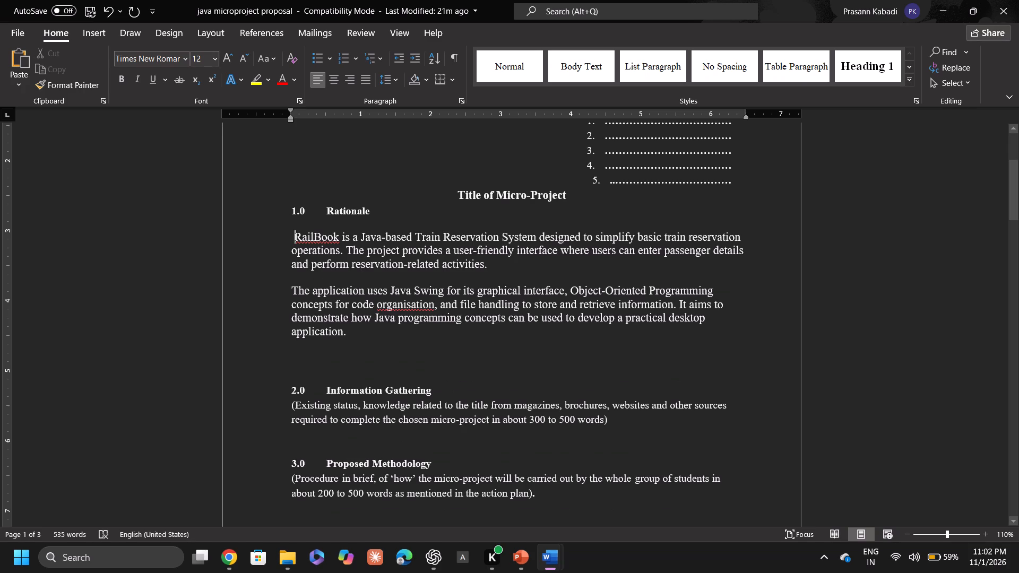
key("BackSpace")
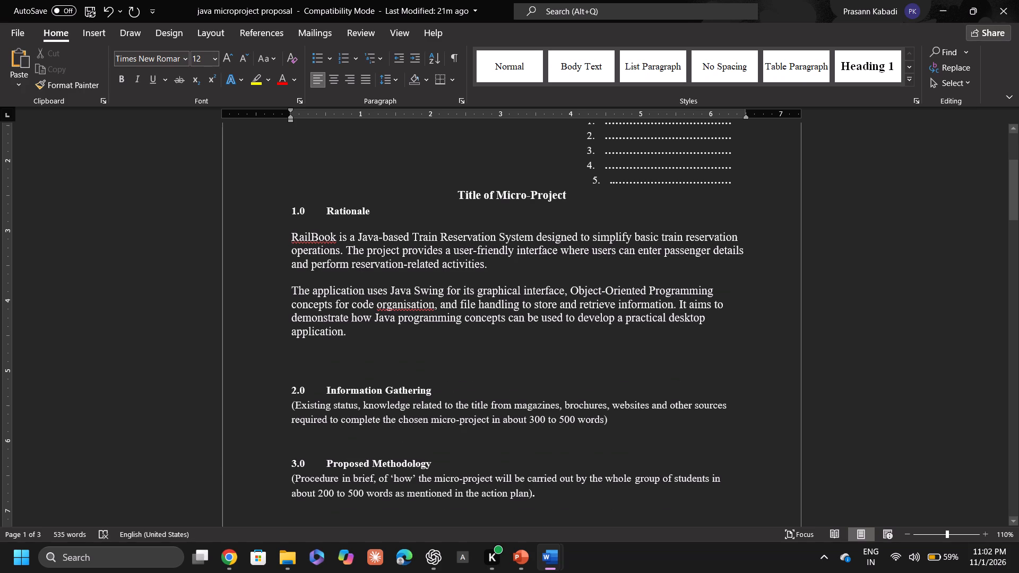
scroll(400, 312, "down", 1)
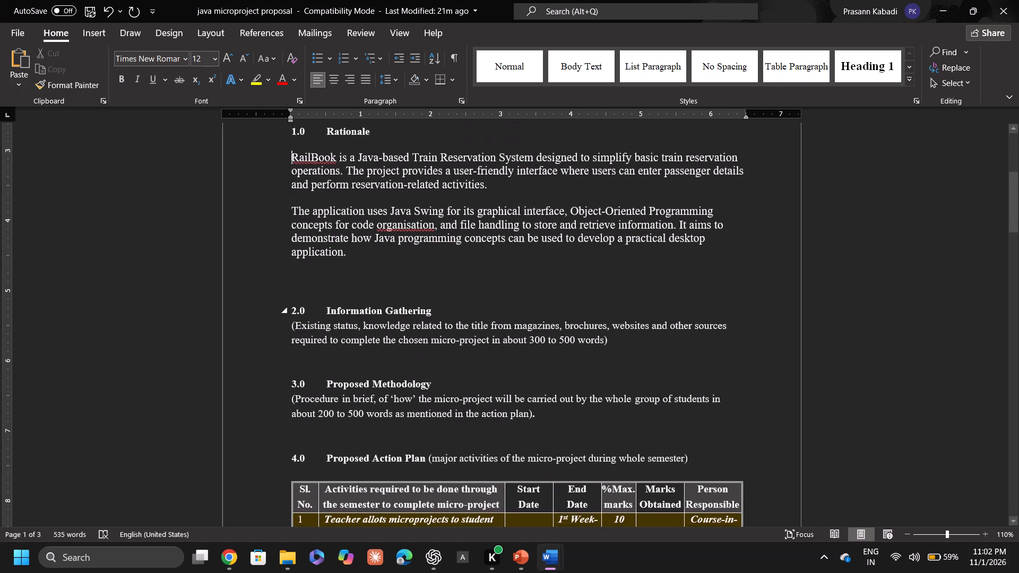
scroll(407, 227, "up", 1)
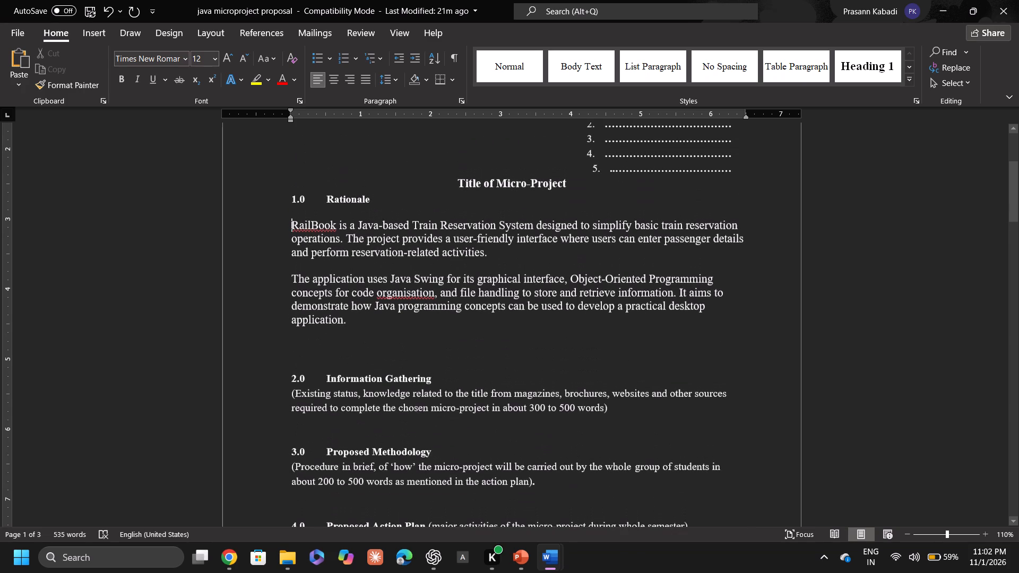
scroll(303, 283, "up", 1)
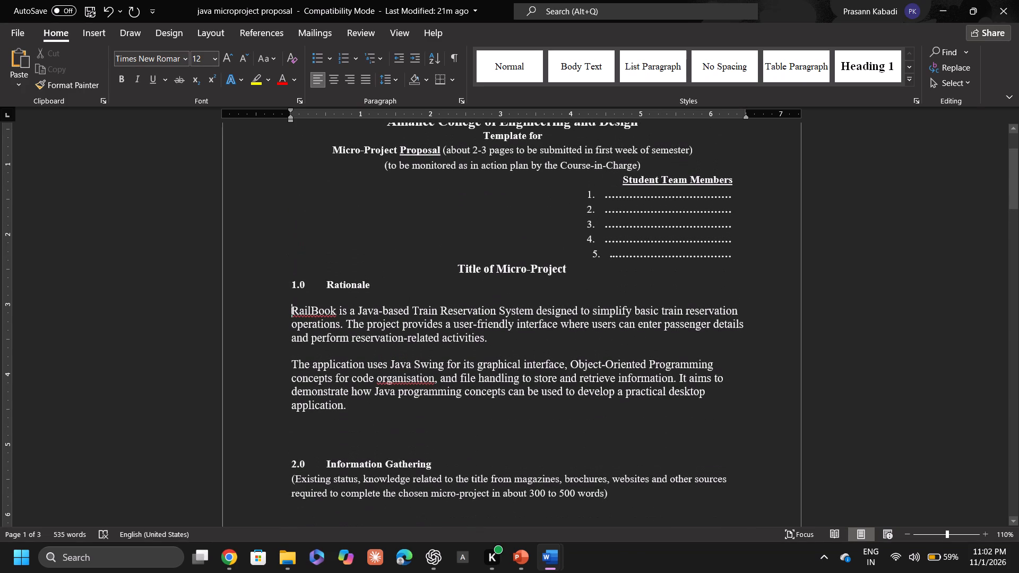
key("Tab")
key("Tab")
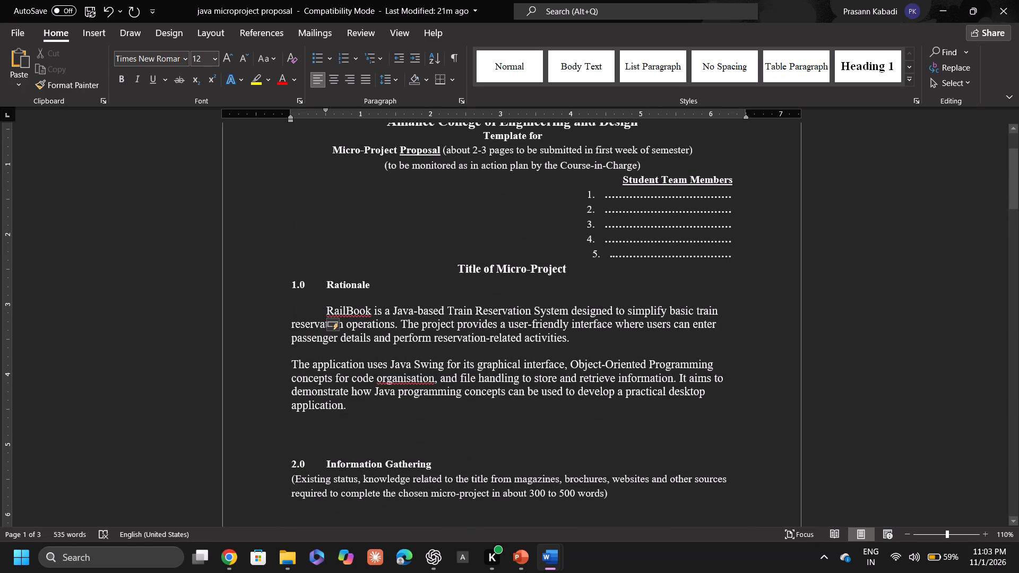
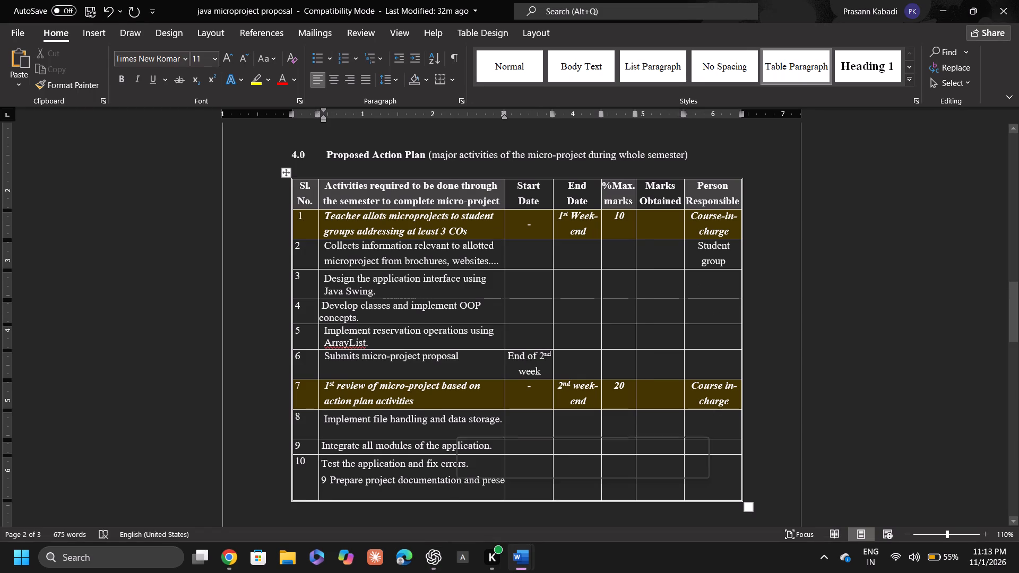
key("ctrl+v")
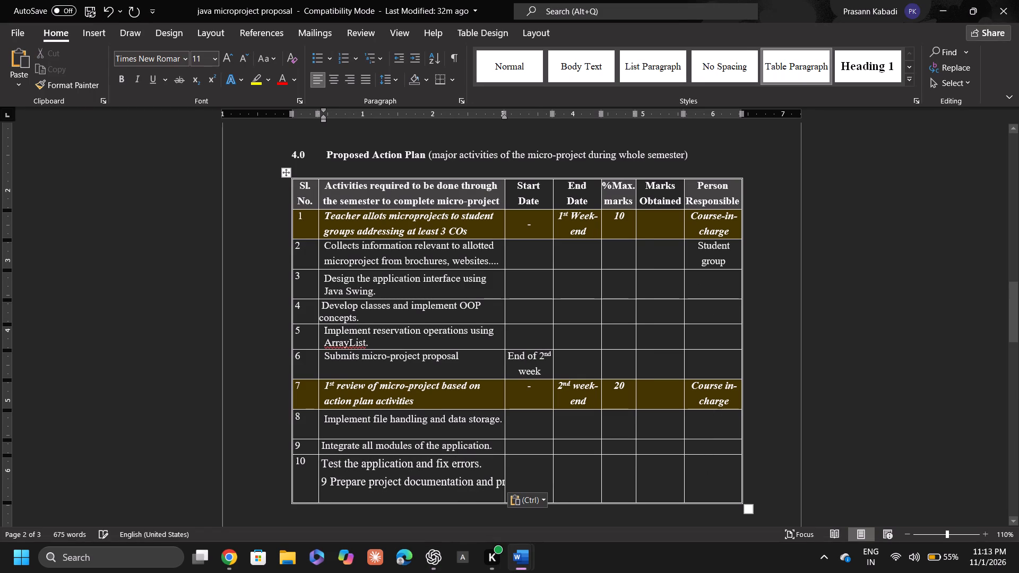
Set the font size of both activities pasted in row 10 to 11.
left_click(412, 477)
triple_click(412, 477)
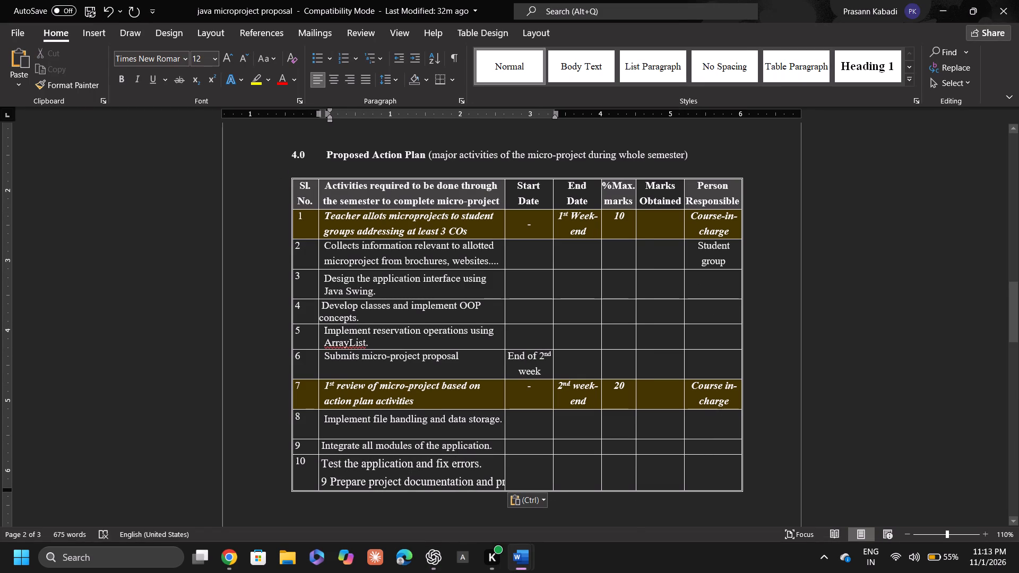
left_click(411, 477)
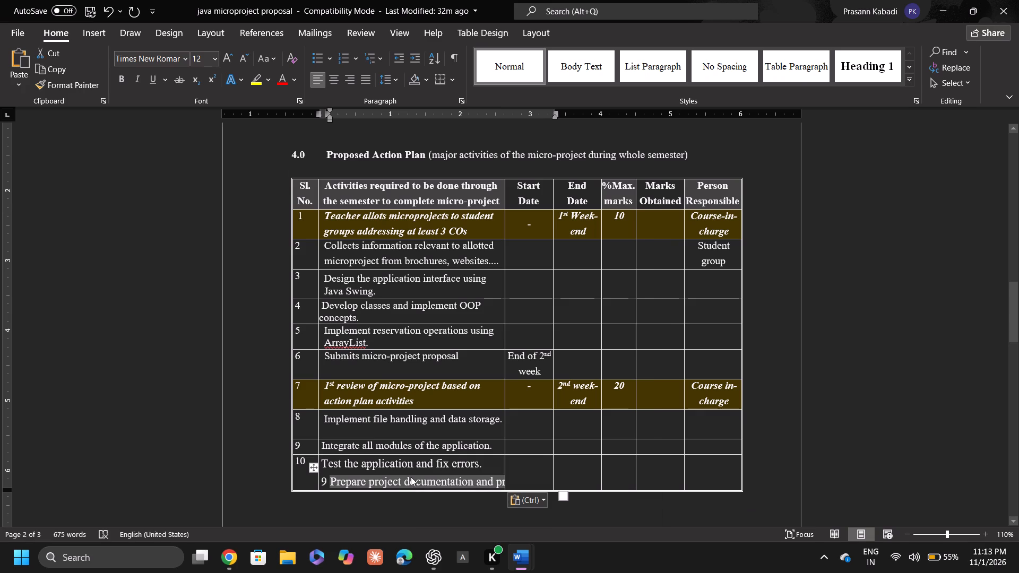
left_click_drag(411, 477, 341, 467)
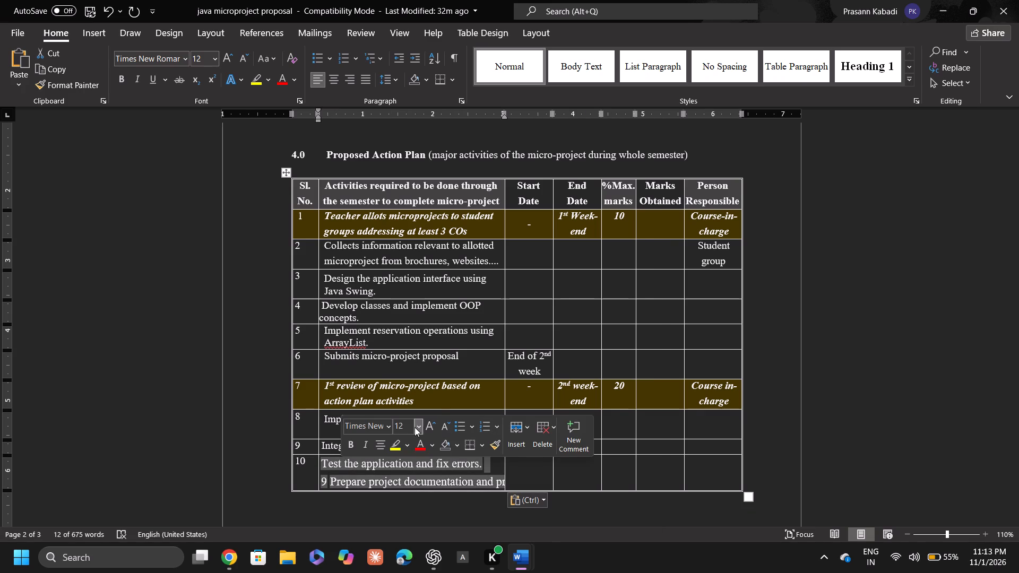
left_click(414, 426)
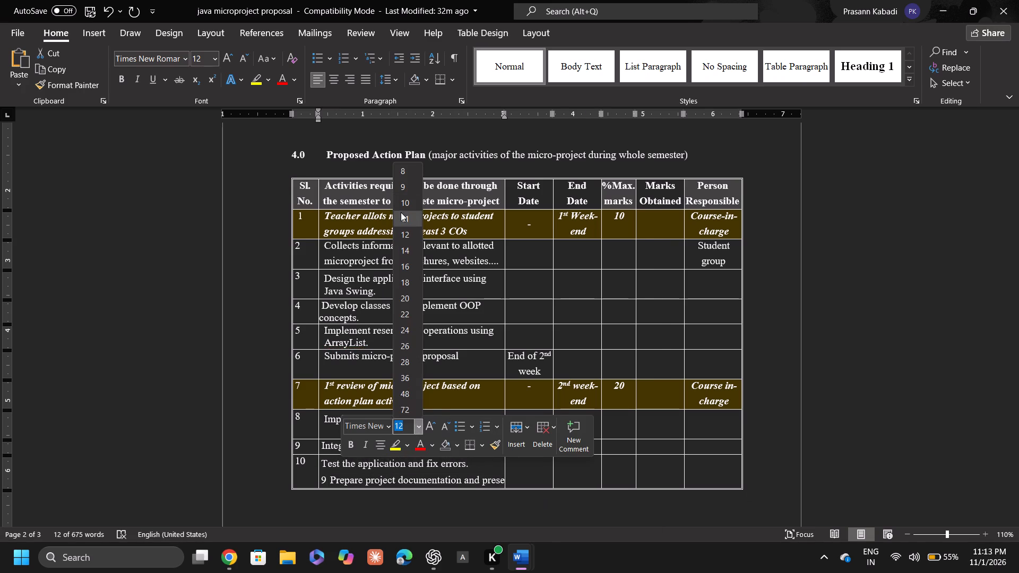
left_click(401, 212)
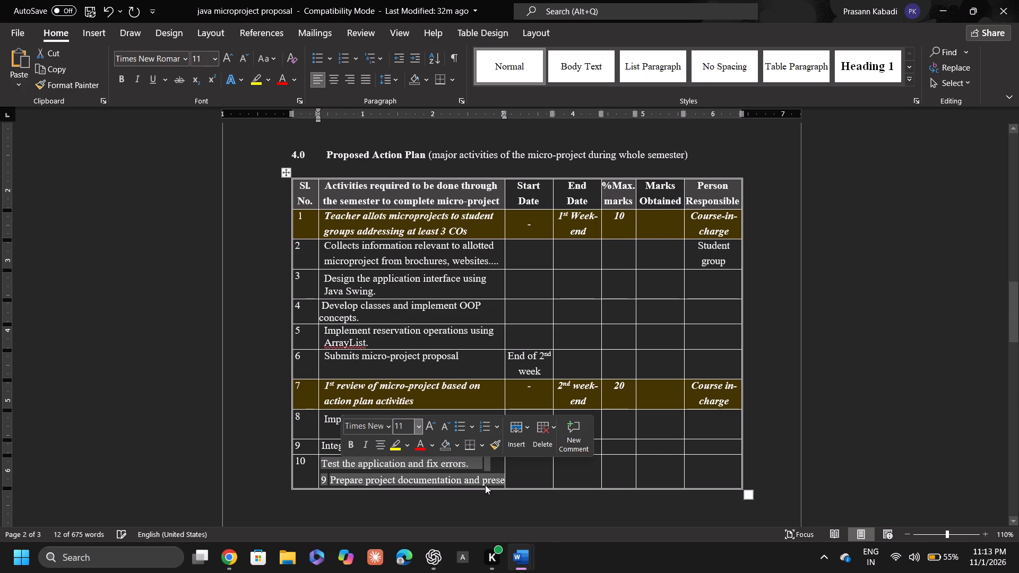
left_click(485, 474)
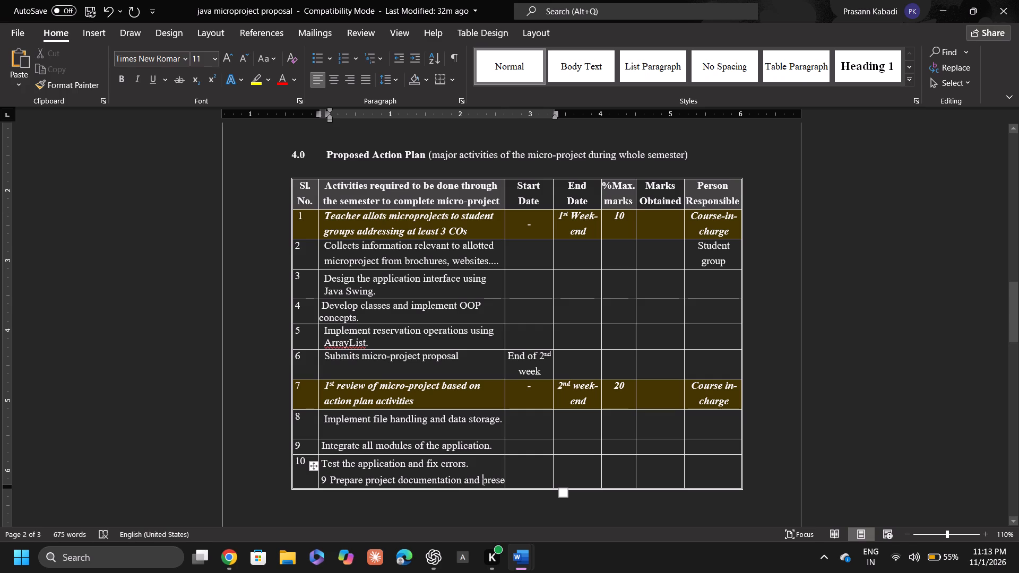
Delete the stray number 9 before "Prepare project documentation and presentation" in row 10.
left_click(324, 480)
key("BackSpace")
key("BackSpace")
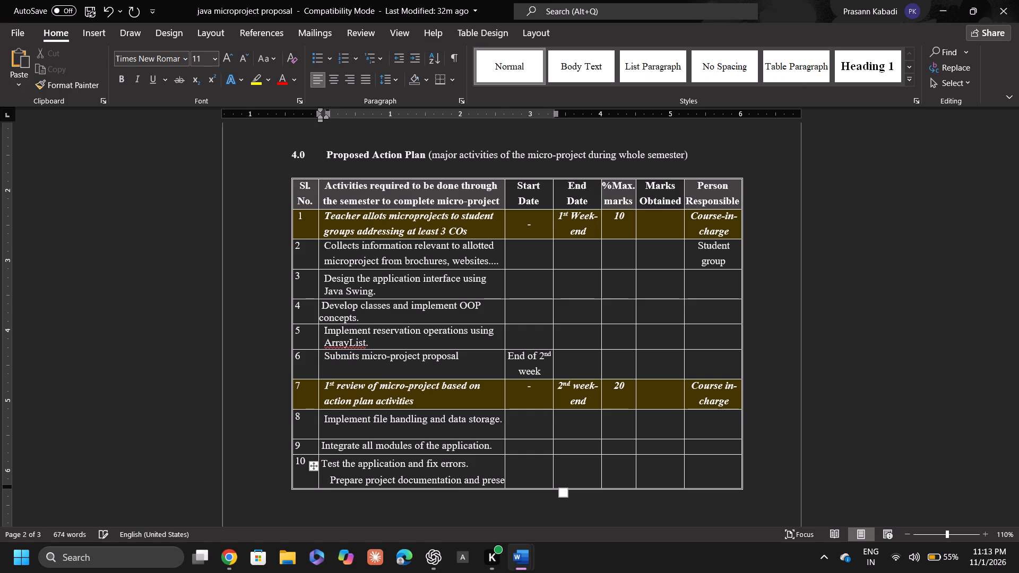
key("BackSpace")
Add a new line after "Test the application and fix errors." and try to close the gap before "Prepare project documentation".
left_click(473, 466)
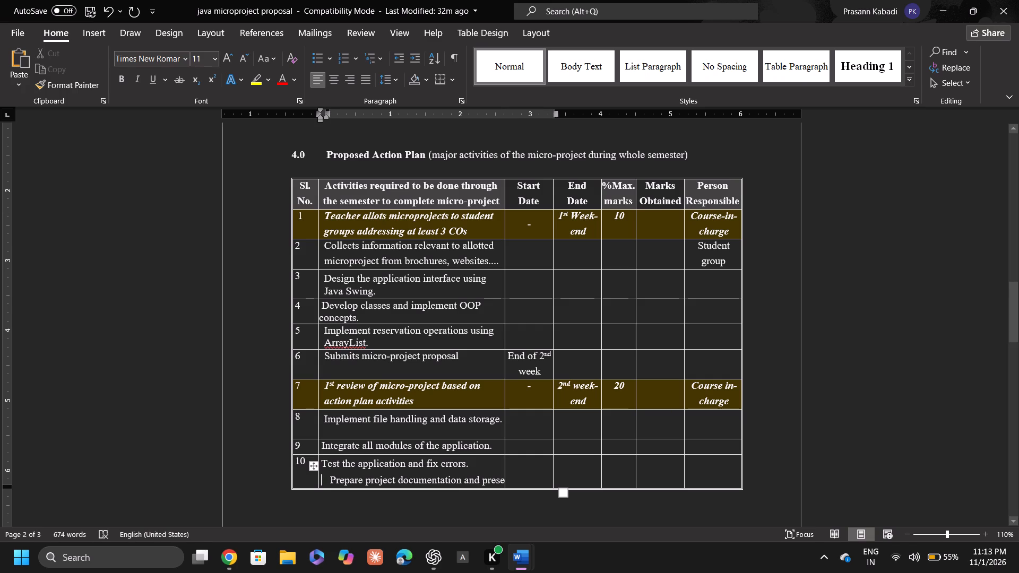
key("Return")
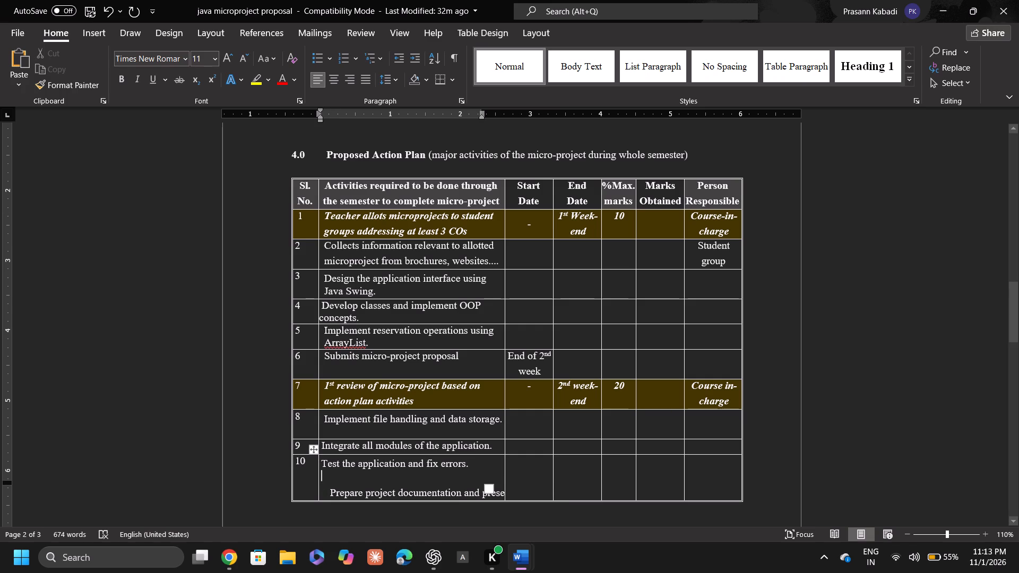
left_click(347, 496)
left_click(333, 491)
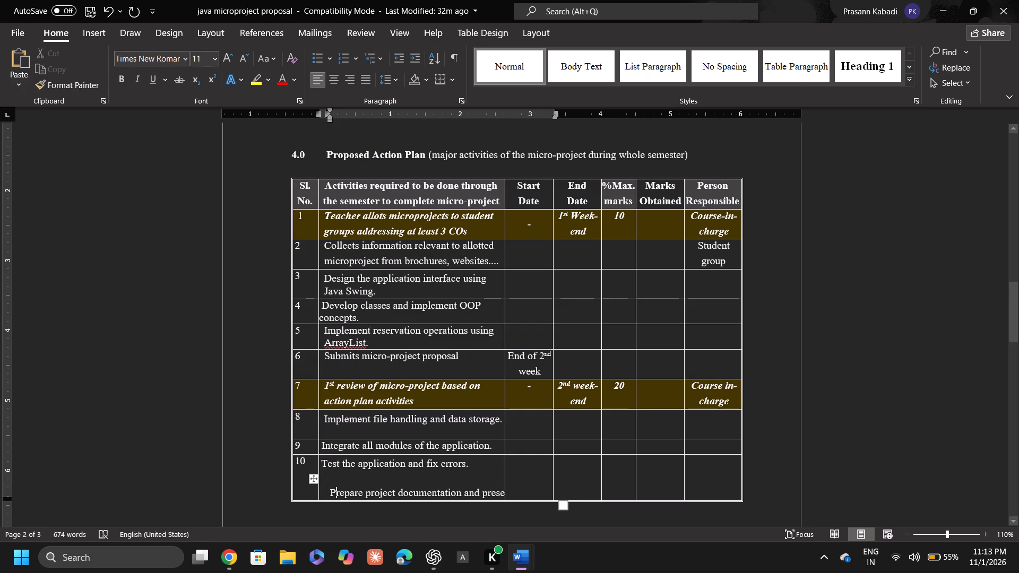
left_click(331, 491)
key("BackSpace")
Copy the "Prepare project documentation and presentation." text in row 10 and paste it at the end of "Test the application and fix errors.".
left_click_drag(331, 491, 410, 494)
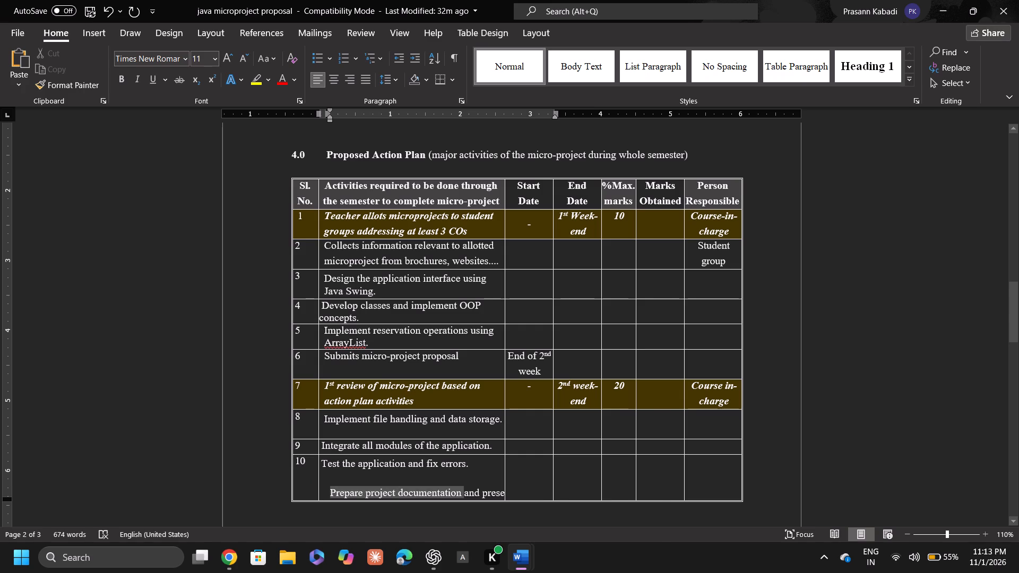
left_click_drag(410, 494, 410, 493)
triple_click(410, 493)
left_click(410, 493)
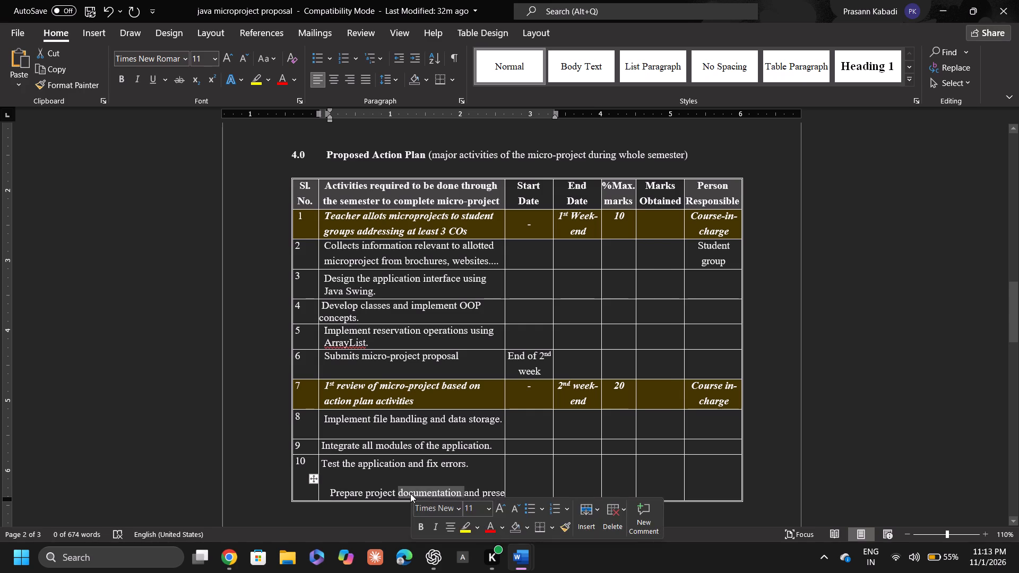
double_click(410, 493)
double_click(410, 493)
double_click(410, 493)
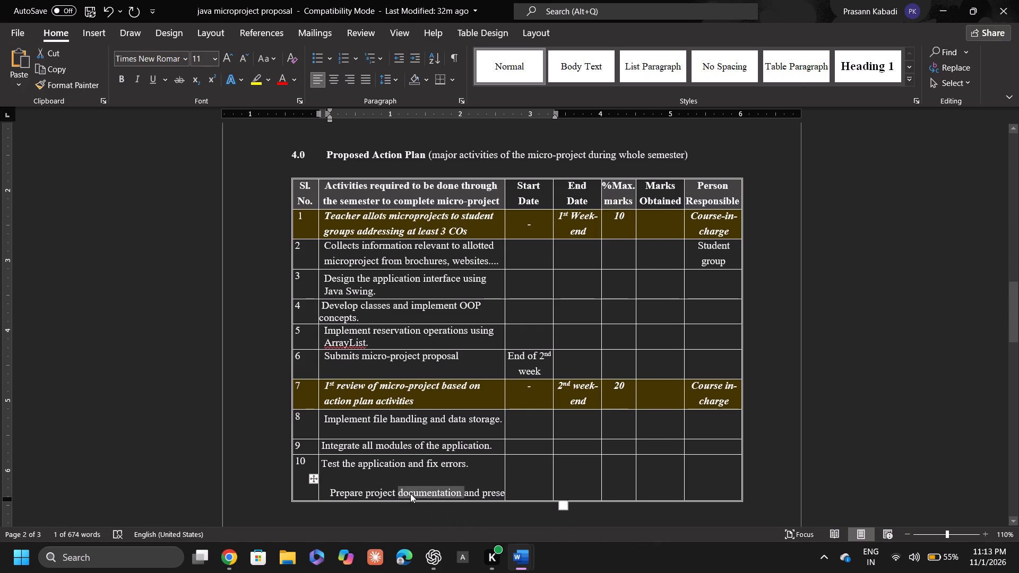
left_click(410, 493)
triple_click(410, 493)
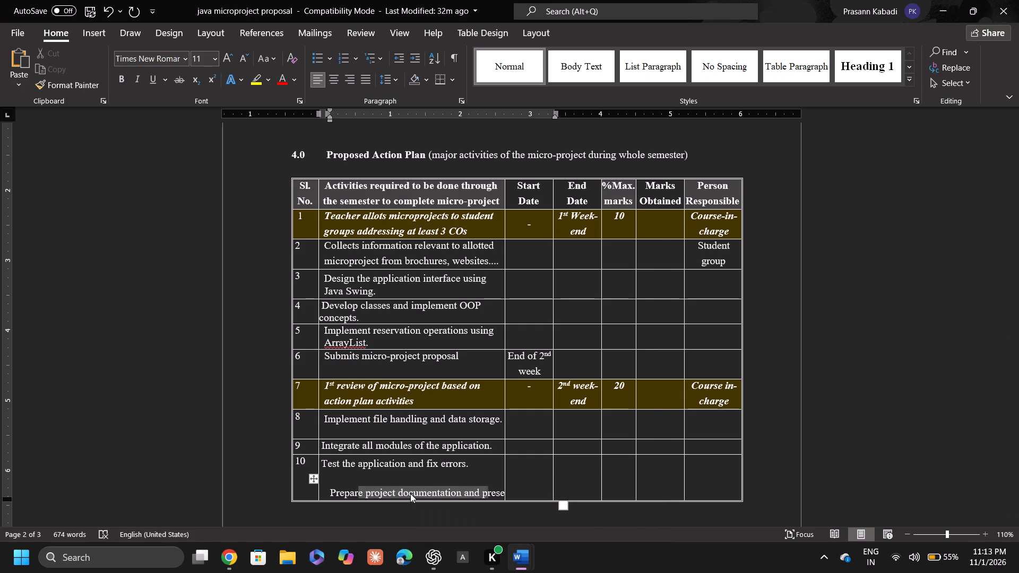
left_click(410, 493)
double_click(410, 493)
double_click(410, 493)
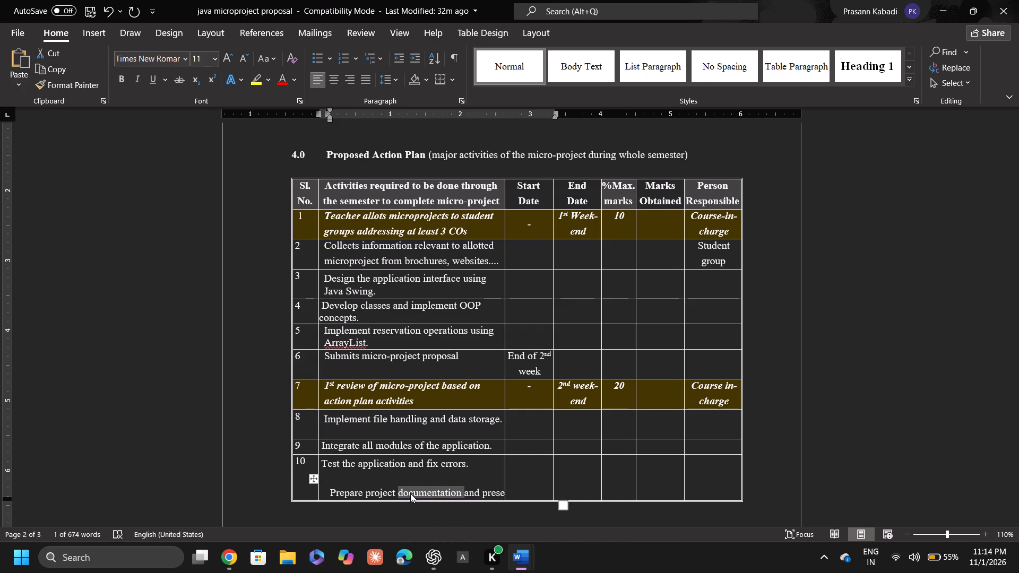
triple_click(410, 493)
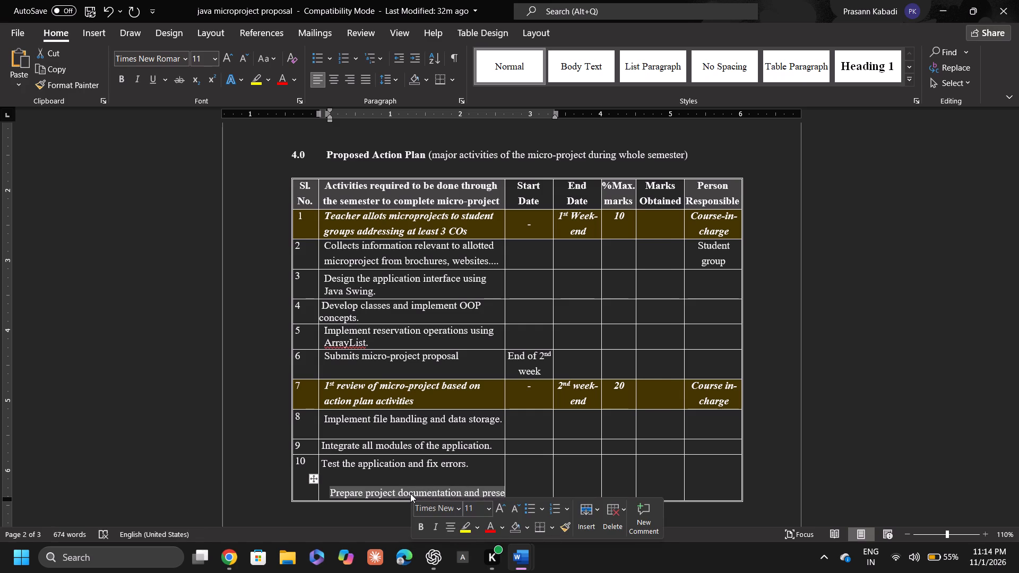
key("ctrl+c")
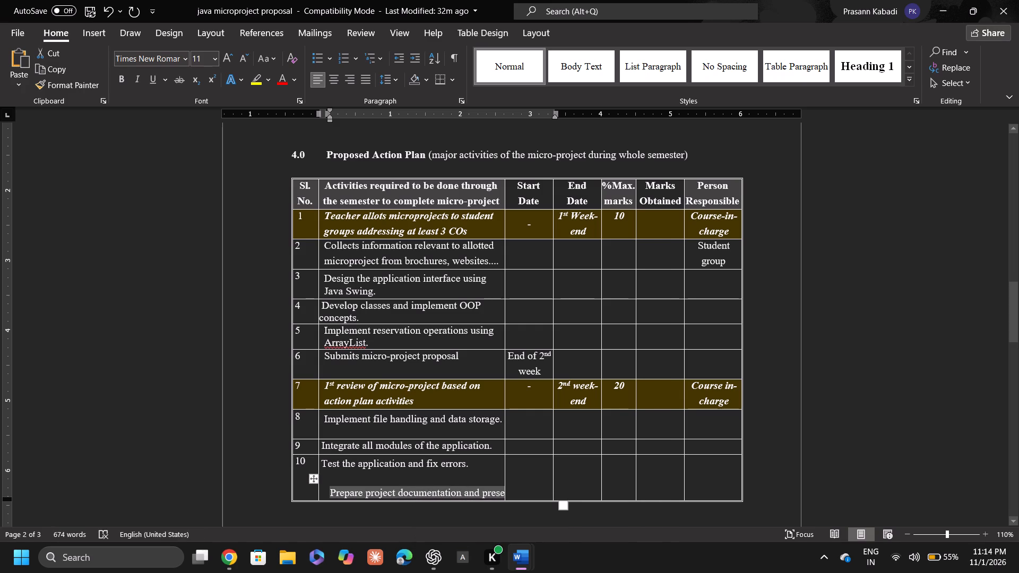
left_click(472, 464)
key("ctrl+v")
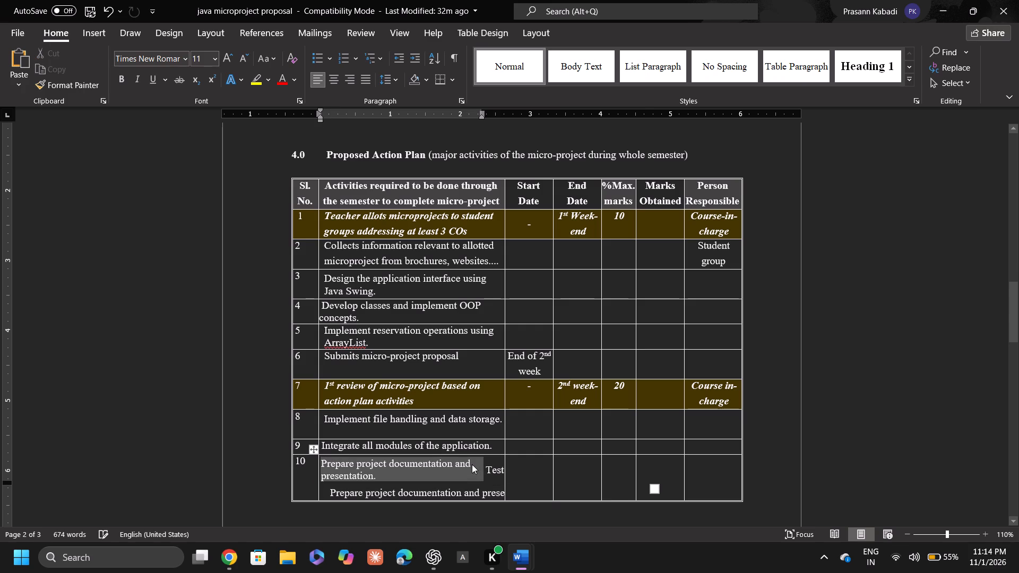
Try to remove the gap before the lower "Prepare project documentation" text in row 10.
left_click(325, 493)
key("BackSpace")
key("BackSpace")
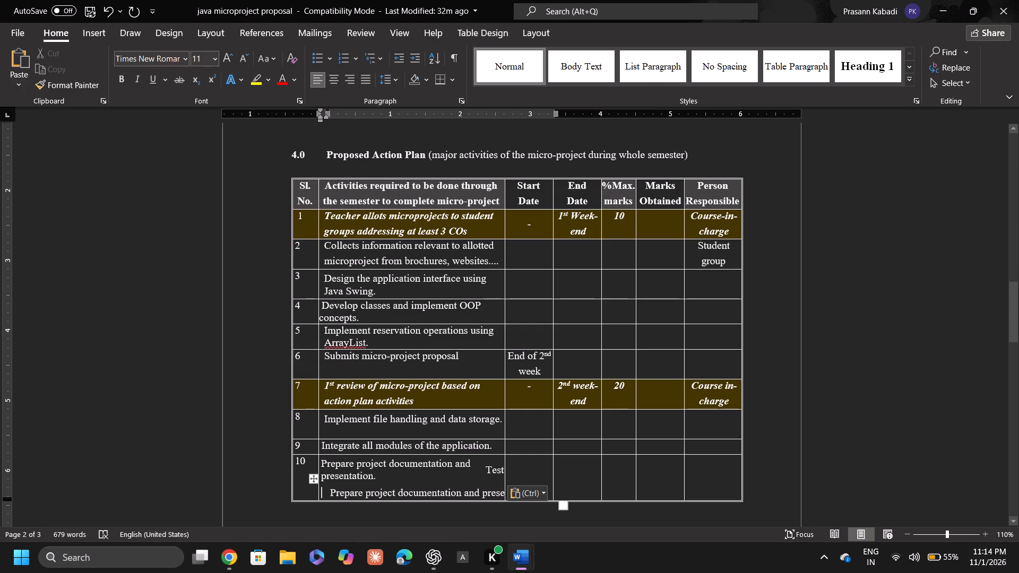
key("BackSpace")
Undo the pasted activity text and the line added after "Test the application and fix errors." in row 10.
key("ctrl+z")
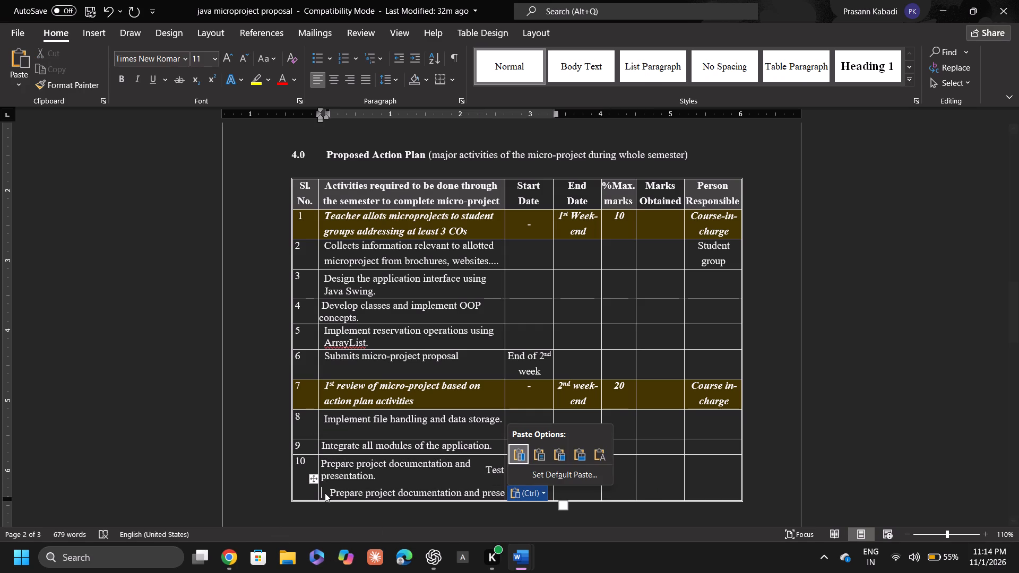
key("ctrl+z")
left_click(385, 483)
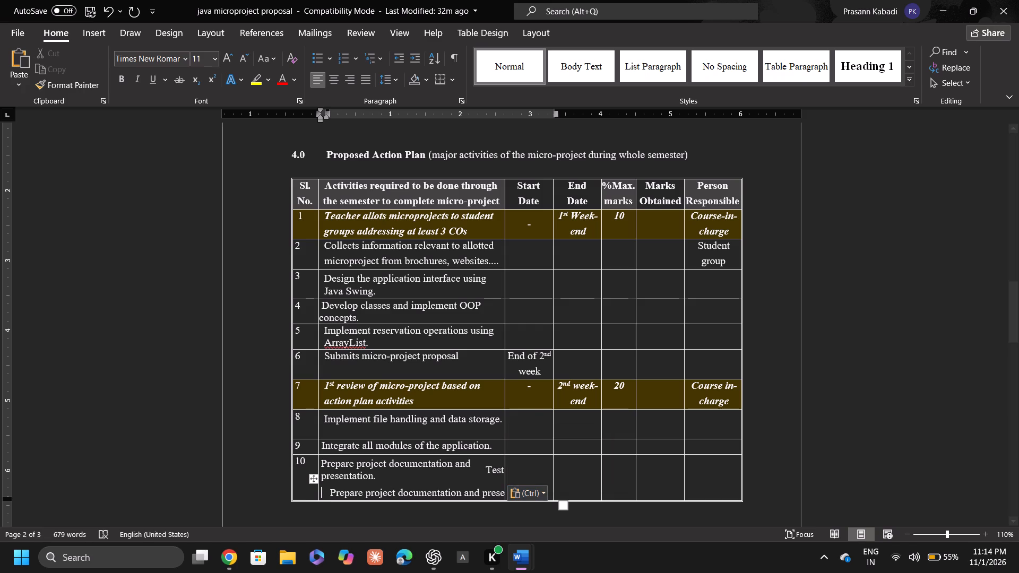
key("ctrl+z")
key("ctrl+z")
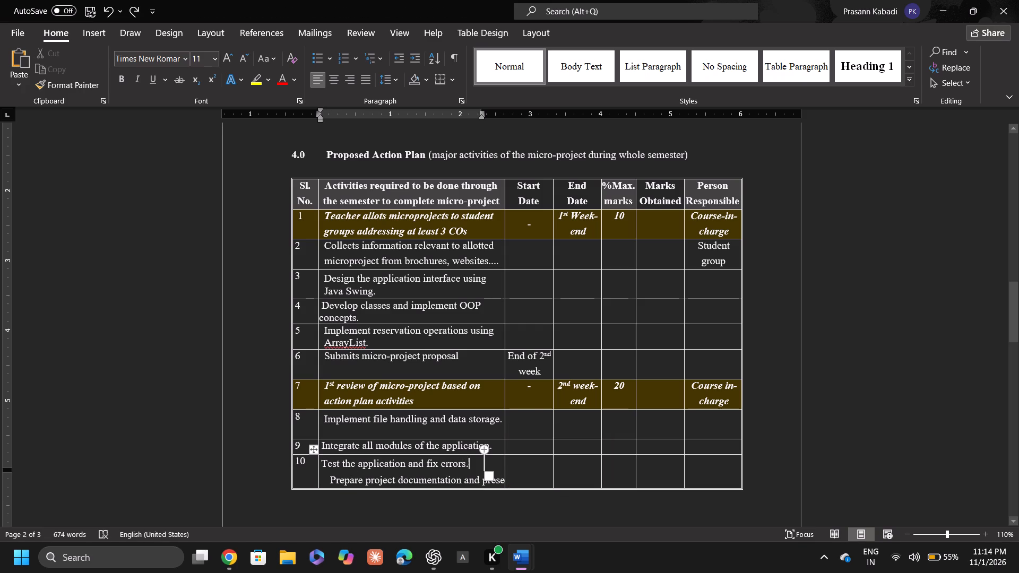
In row 10, remove the period after "Test the application and fix errors" and append " and".
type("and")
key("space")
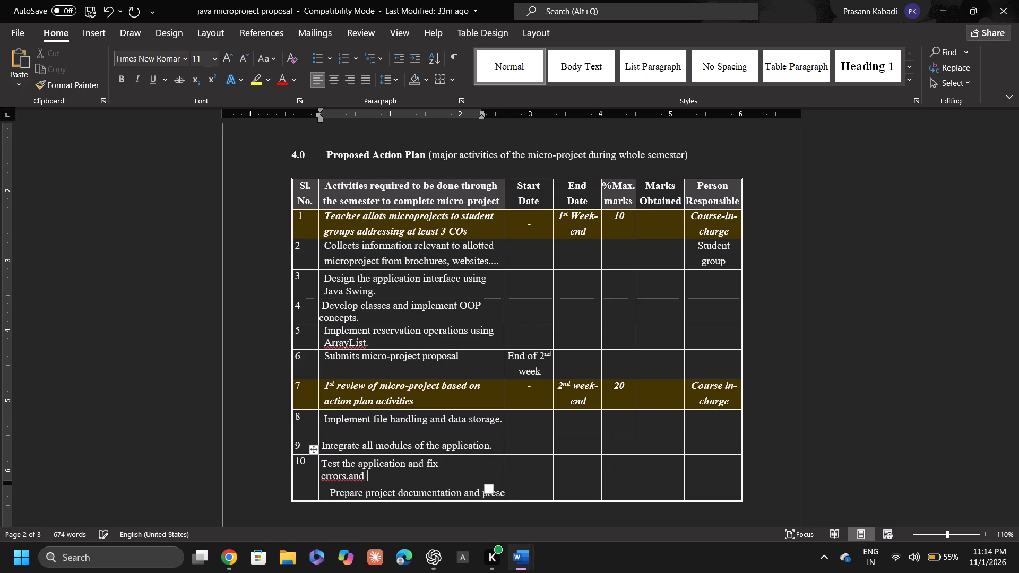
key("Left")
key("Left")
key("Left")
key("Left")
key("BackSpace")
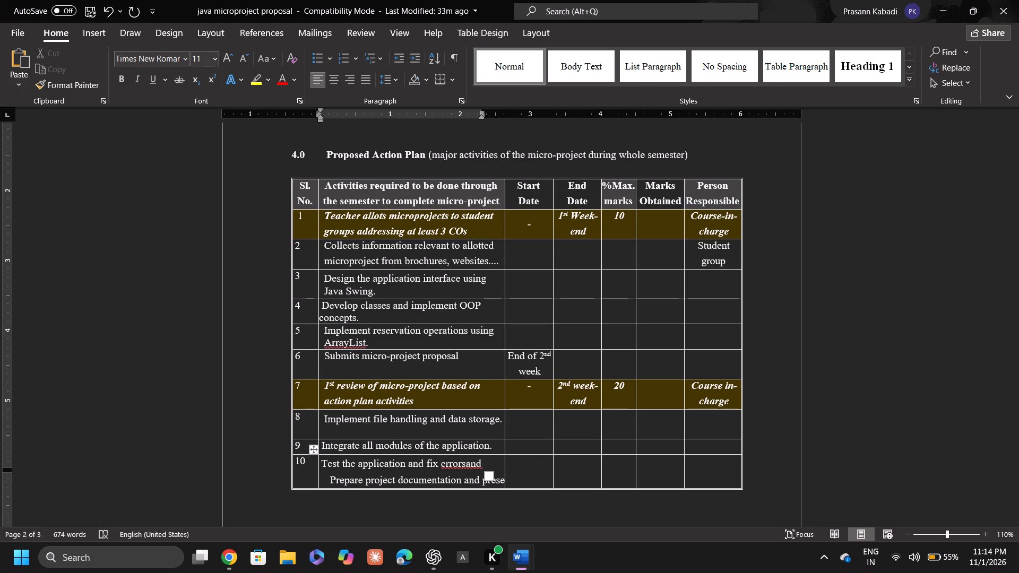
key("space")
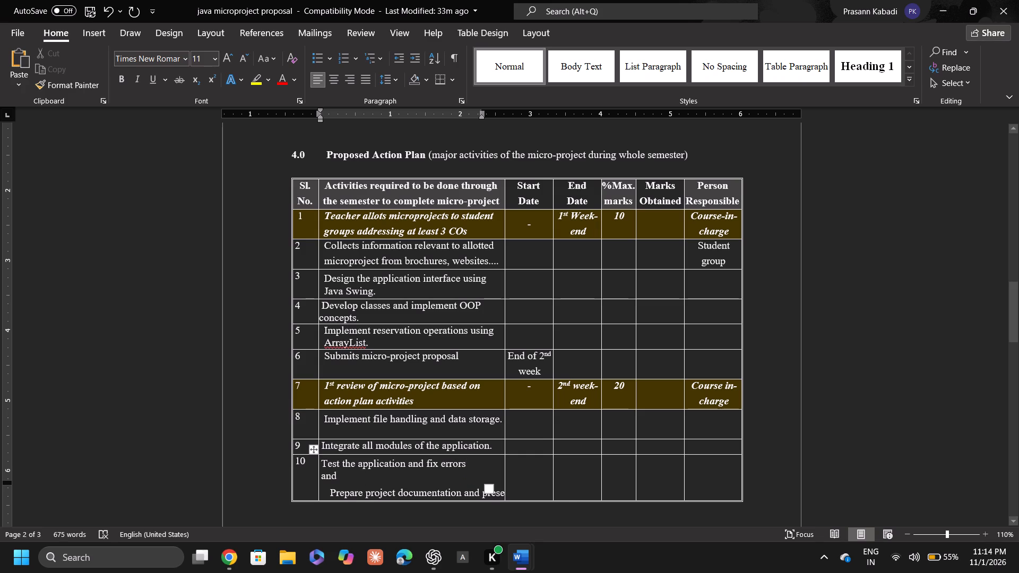
Delete the cut-off "Prepare project documentation and presentation" text below the first activity in row 10.
left_click(463, 498)
left_click(425, 493)
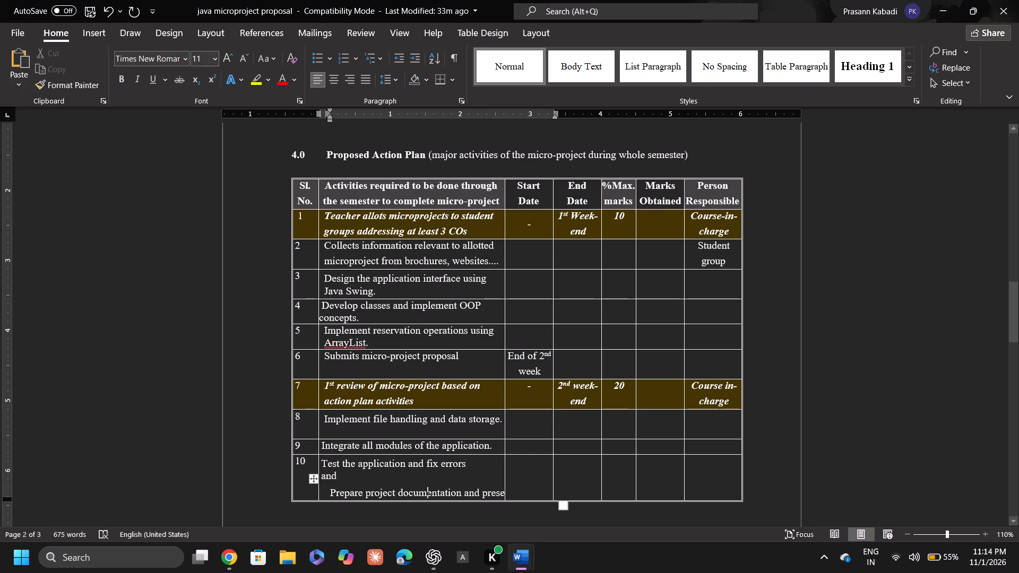
key("Right")
key("Right")
key("Right")
key("Right")
key("Right")
key("Right")
key("Right")
key("Right")
key("Right")
key("Right")
key("Right")
key("Right")
key("Right")
key("Right")
key("Right")
key("Right")
key("Right")
key("Right")
key("Right")
key("Right")
key("Right")
key("Right")
key("Right")
key("Right")
key("Right")
key("Right")
key("Right")
key("Right")
key("Left")
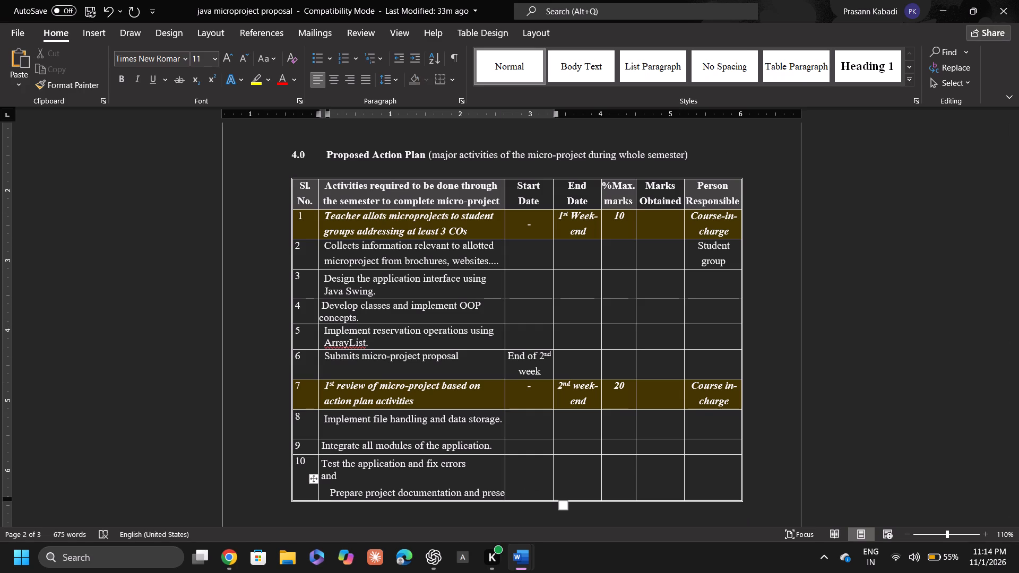
key("Left")
key("BackSpace")
key("BackSpace")
key("BackSpace")
key("BackSpace")
key("BackSpace")
key("BackSpace")
key("BackSpace")
key("BackSpace")
key("BackSpace")
key("BackSpace")
key("BackSpace")
key("BackSpace")
key("BackSpace")
key("BackSpace")
key("BackSpace")
key("BackSpace")
key("BackSpace")
key("BackSpace")
key("BackSpace")
key("BackSpace")
key("BackSpace")
key("BackSpace")
key("BackSpace")
key("BackSpace")
key("BackSpace")
key("BackSpace")
key("BackSpace")
key("BackSpace")
key("BackSpace")
key("BackSpace")
key("BackSpace")
key("BackSpace")
key("BackSpace")
key("BackSpace")
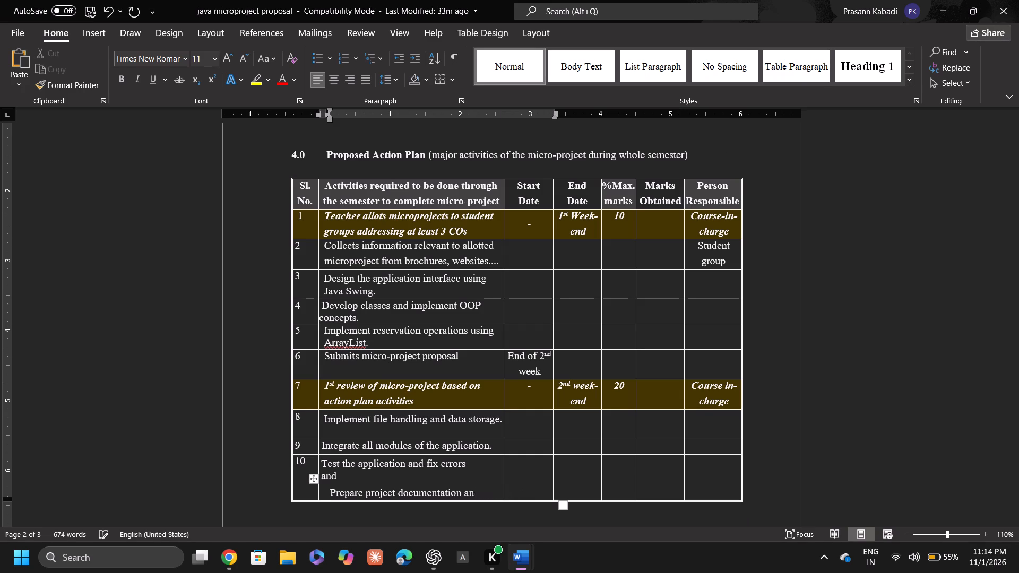
key("BackSpace")
key("BackSpace")
key("BackSpace")
key("BackSpace")
key("BackSpace")
key("BackSpace")
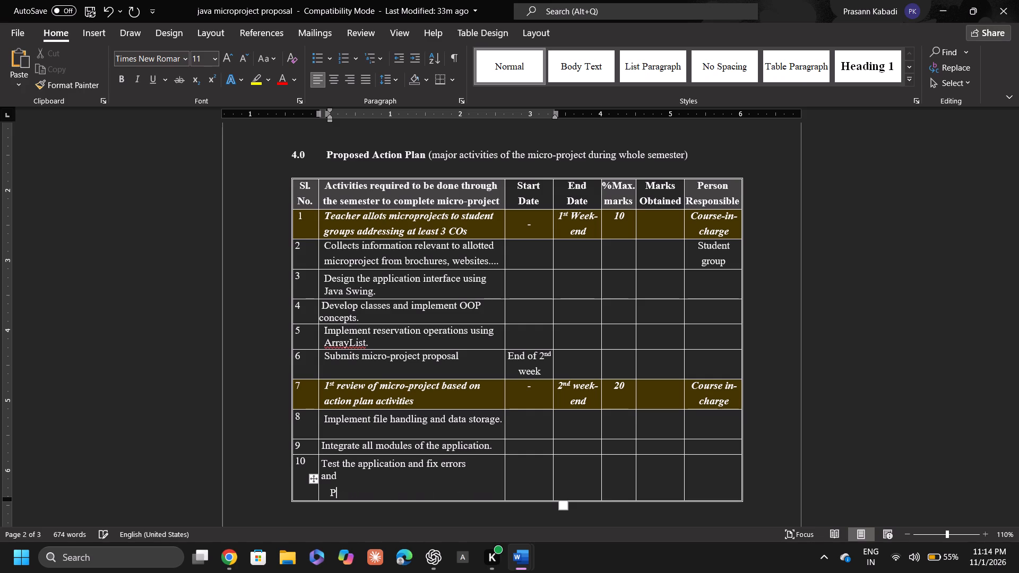
key("BackSpace")
key("BackSpace")
key("BackSpace")
key("BackSpace")
key("BackSpace")
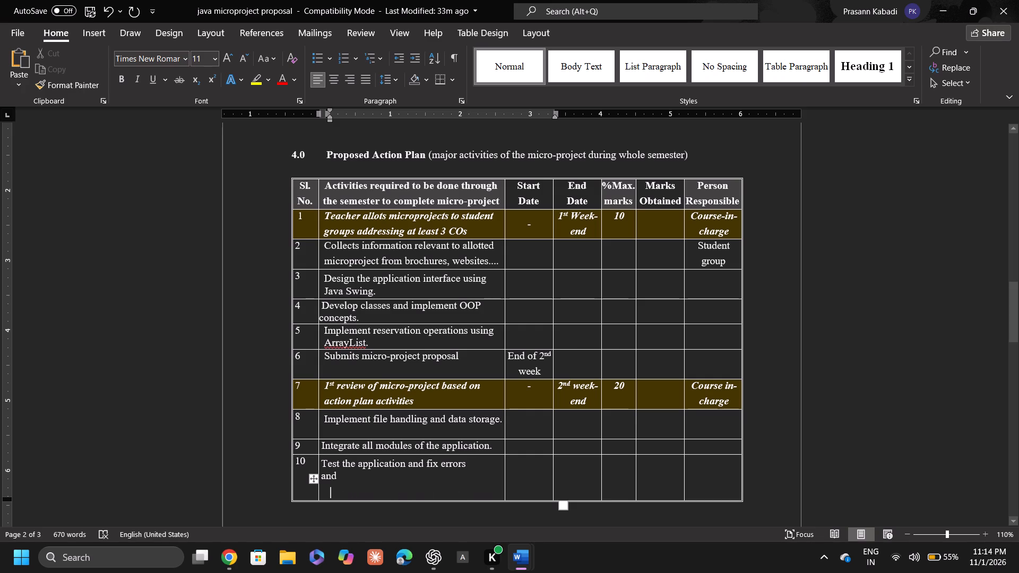
left_click(356, 472)
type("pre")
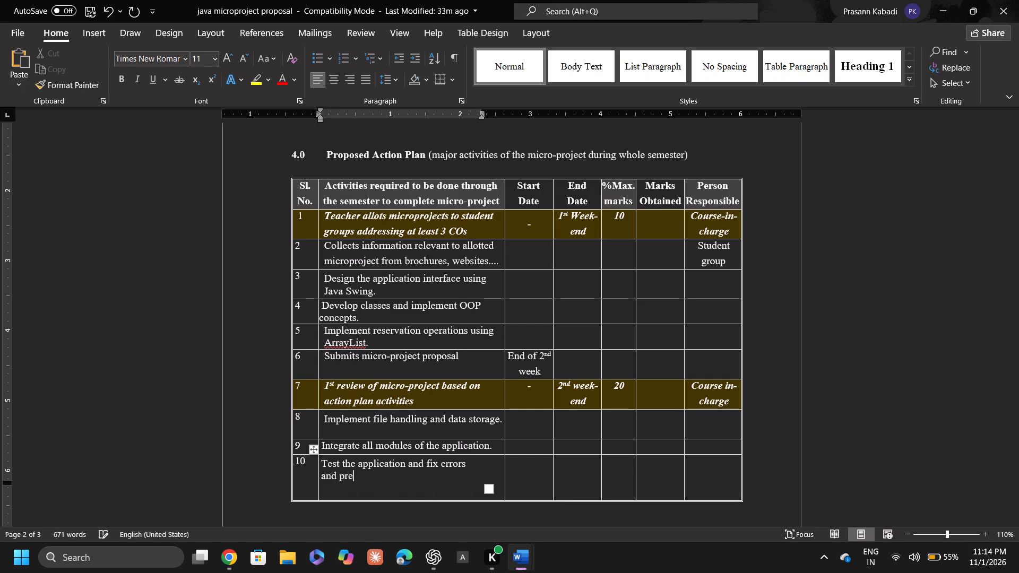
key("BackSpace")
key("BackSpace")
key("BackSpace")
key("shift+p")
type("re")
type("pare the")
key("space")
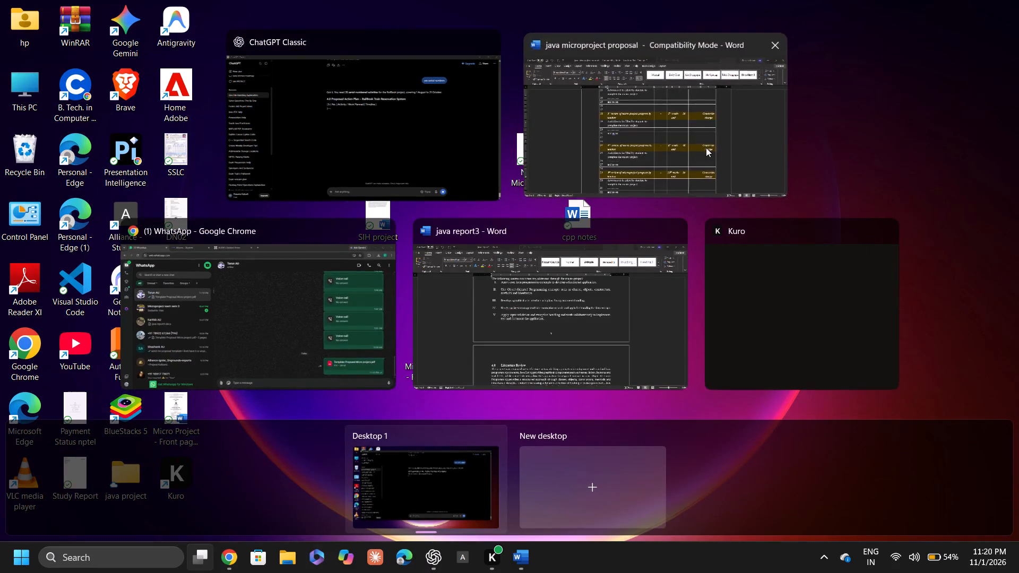
scroll(480, 338, "up", 17)
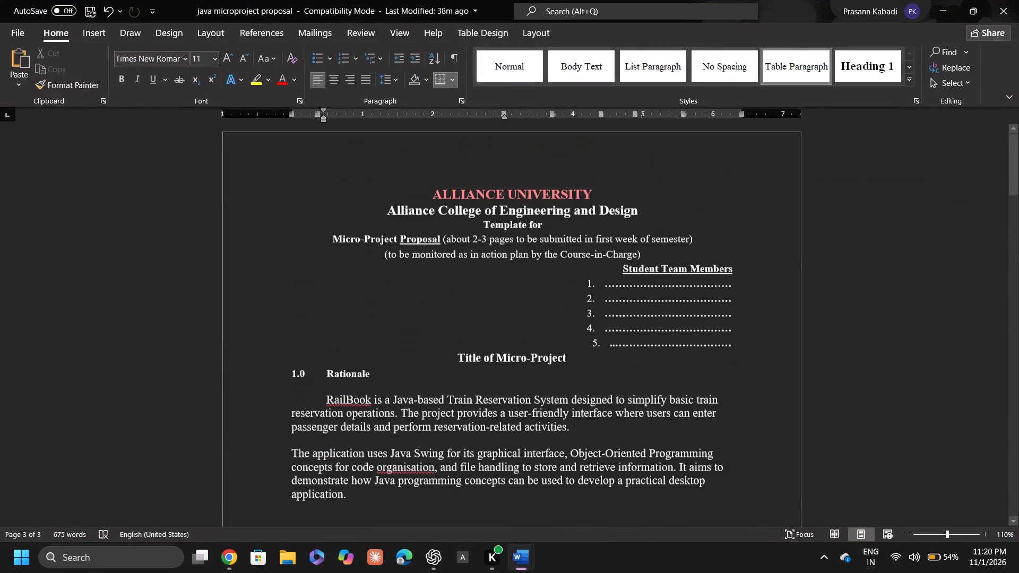
scroll(434, 230, "up", 3)
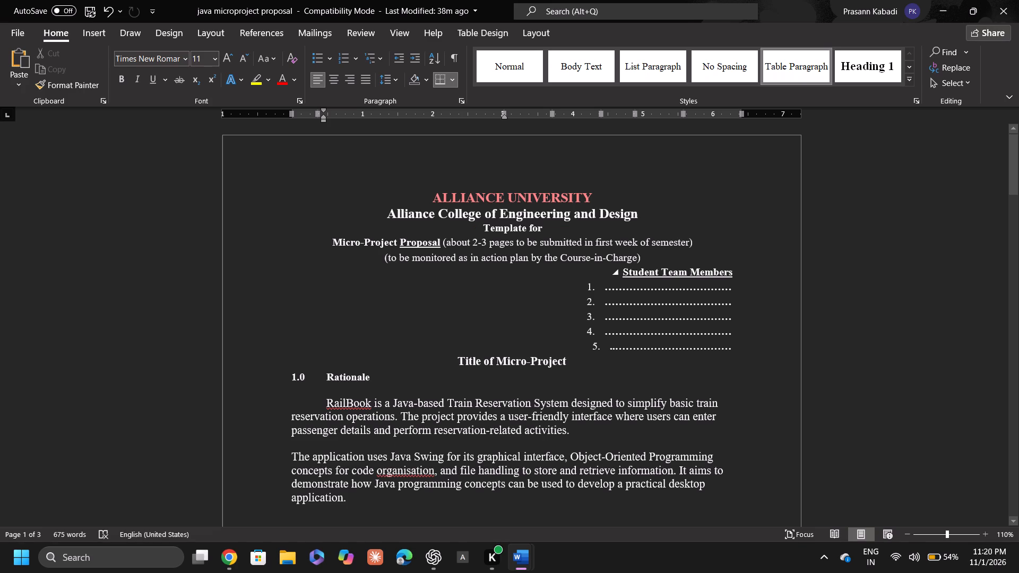
scroll(583, 262, "down", 1)
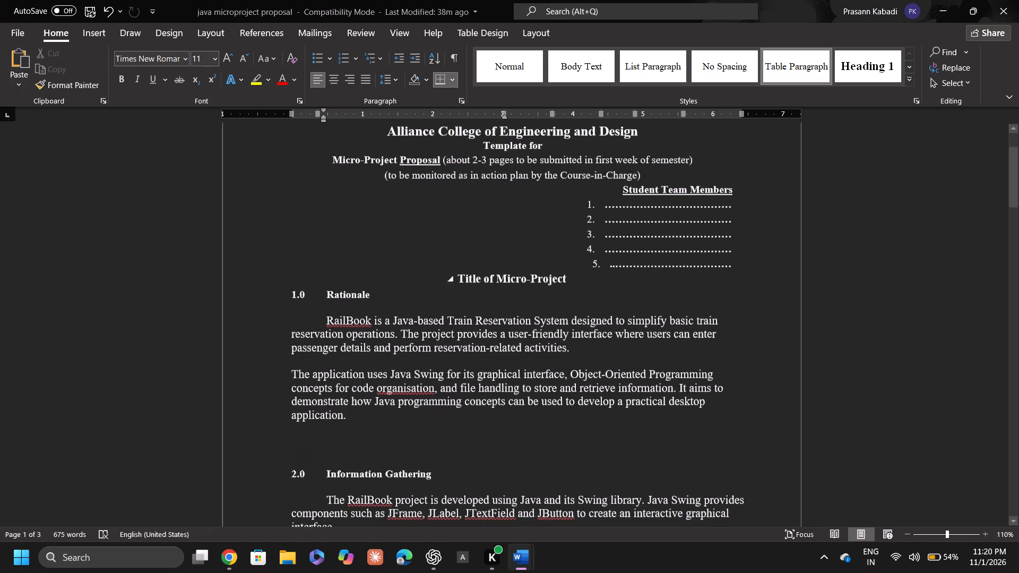
scroll(467, 245, "down", 2)
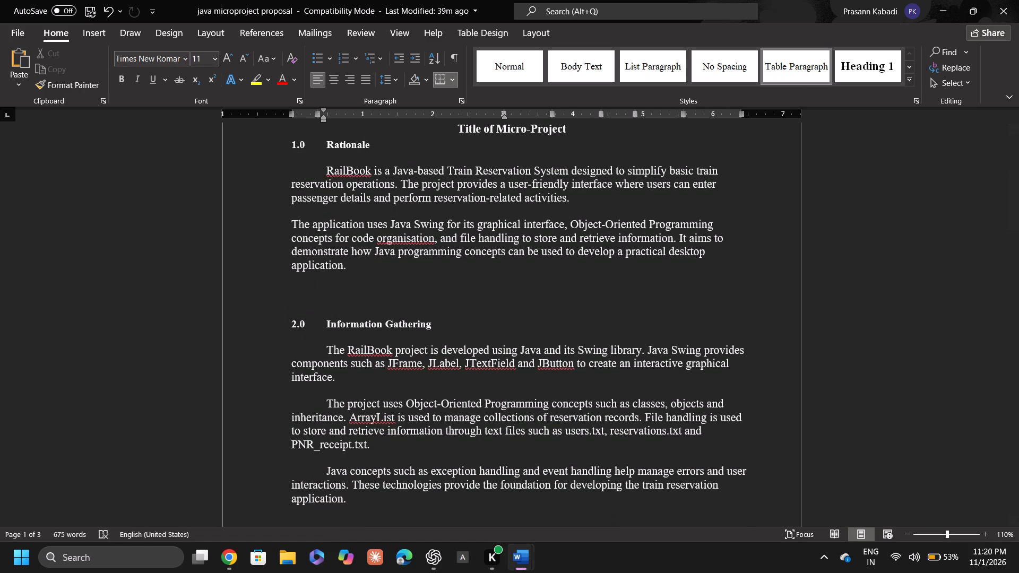
scroll(434, 277, "up", 2)
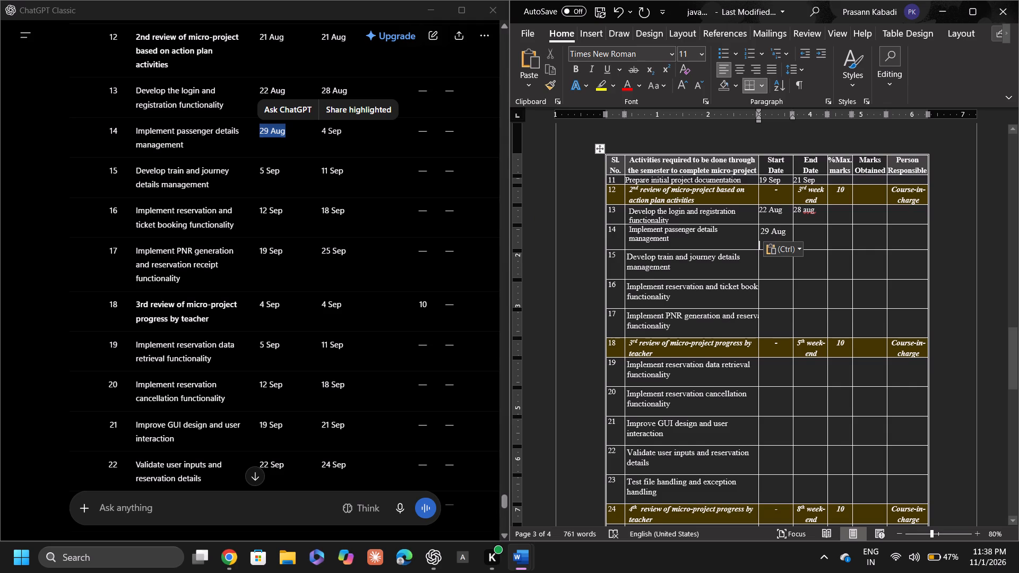
Enter 4 sep as the end date of row 14, Implement passenger details management.
left_click(803, 235)
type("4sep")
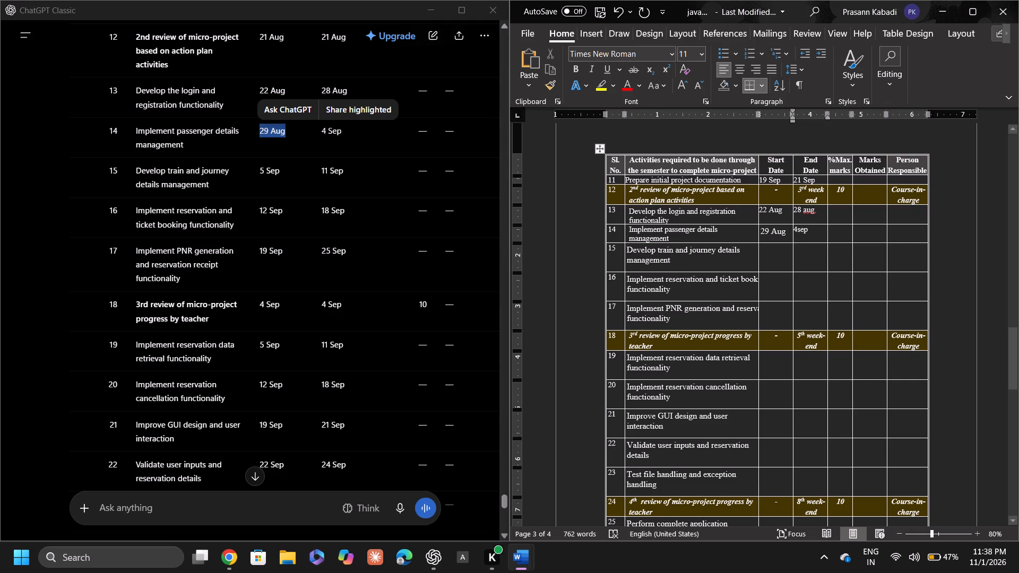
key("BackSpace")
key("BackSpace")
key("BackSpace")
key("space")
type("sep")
Enter 5 sept and 11 sept as row 15's start and end dates, and amend row 14's end date to 4 sept.
left_click(771, 273)
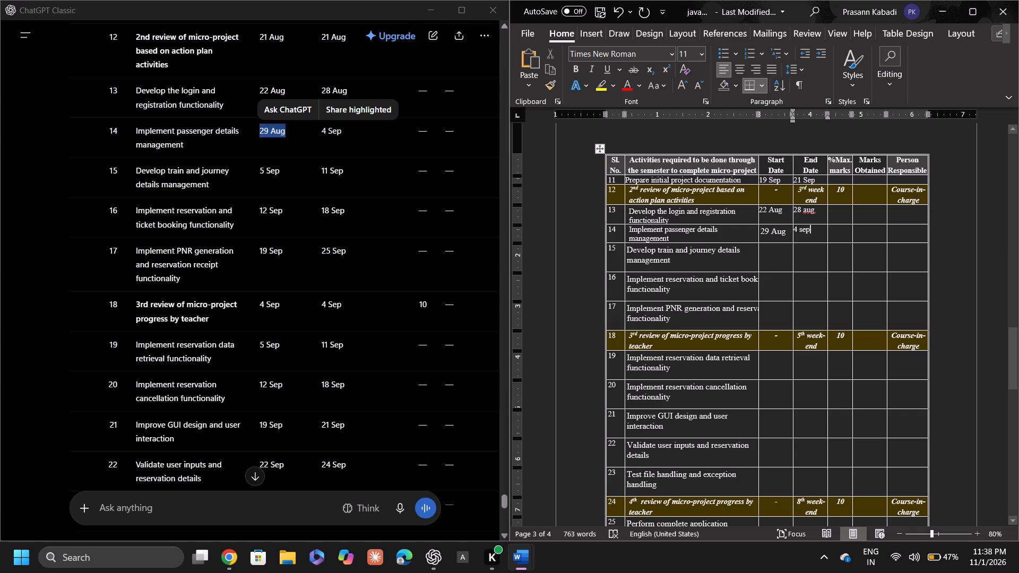
left_click(773, 263)
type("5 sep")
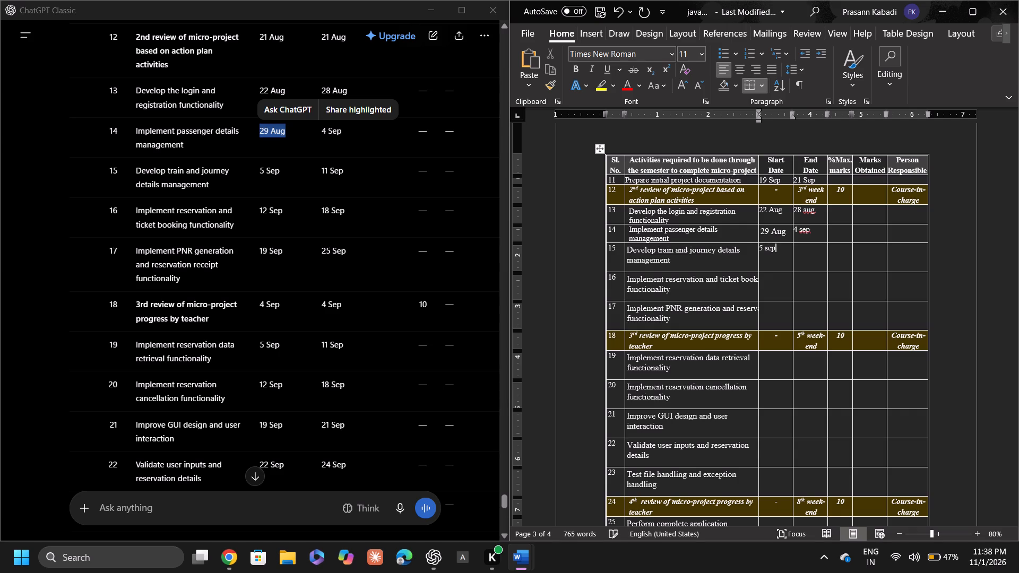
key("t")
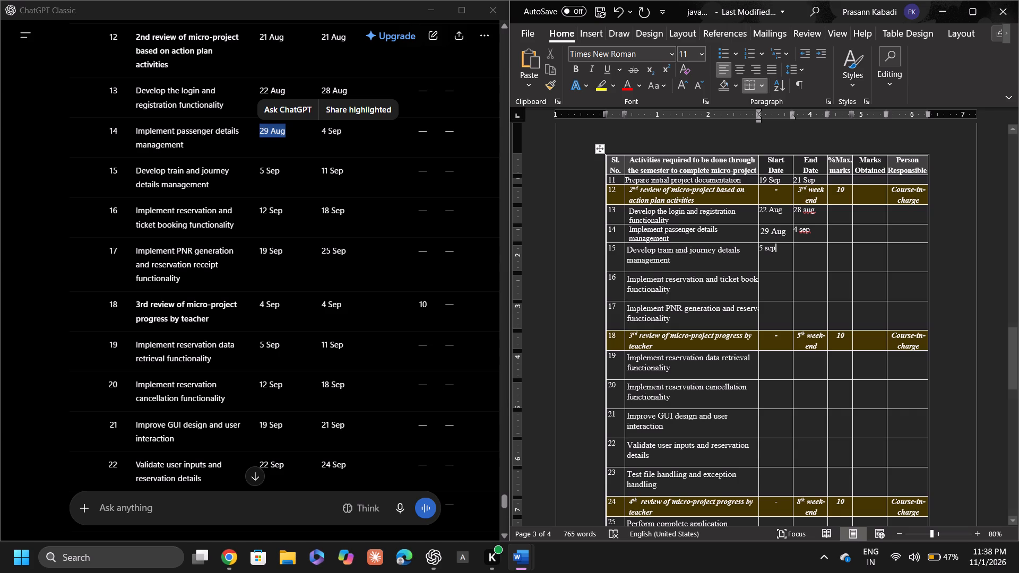
left_click(819, 230)
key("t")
left_click(807, 262)
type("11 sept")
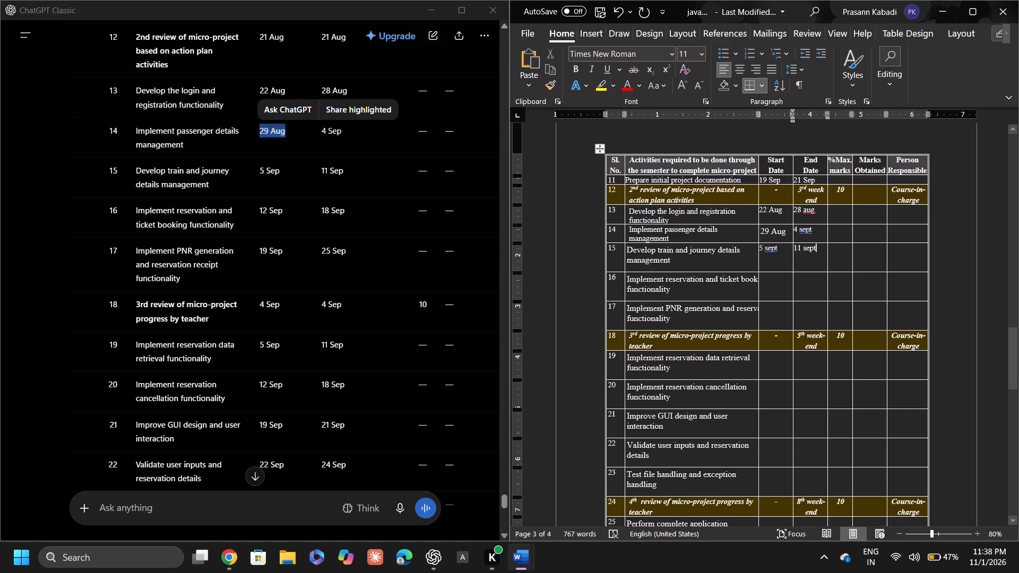
Enter 12 sept as the start date and 18 sept as the end date of row 16, the reservation and ticket booking activity.
left_click(771, 294)
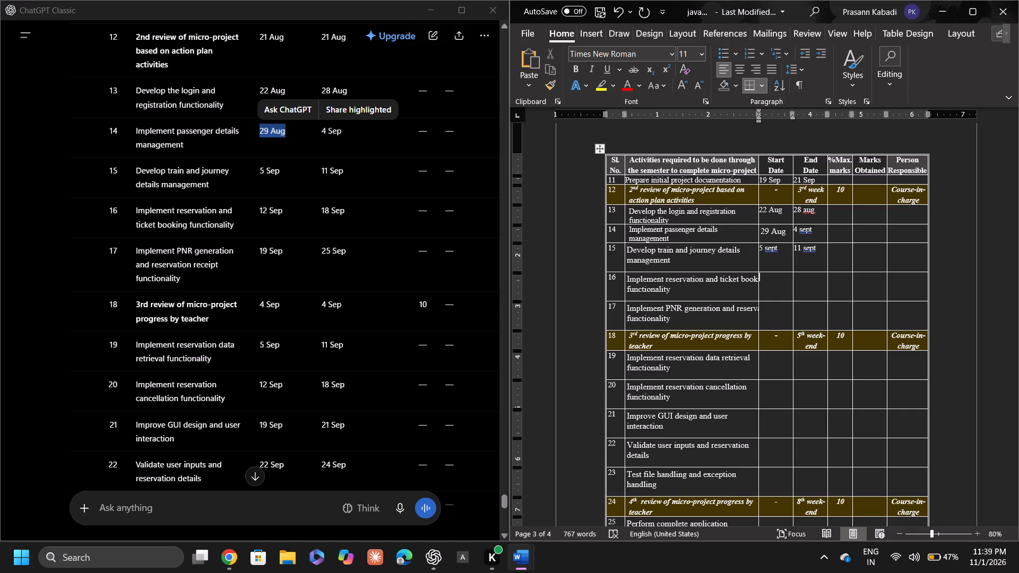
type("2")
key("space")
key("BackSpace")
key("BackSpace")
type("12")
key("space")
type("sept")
left_click(817, 285)
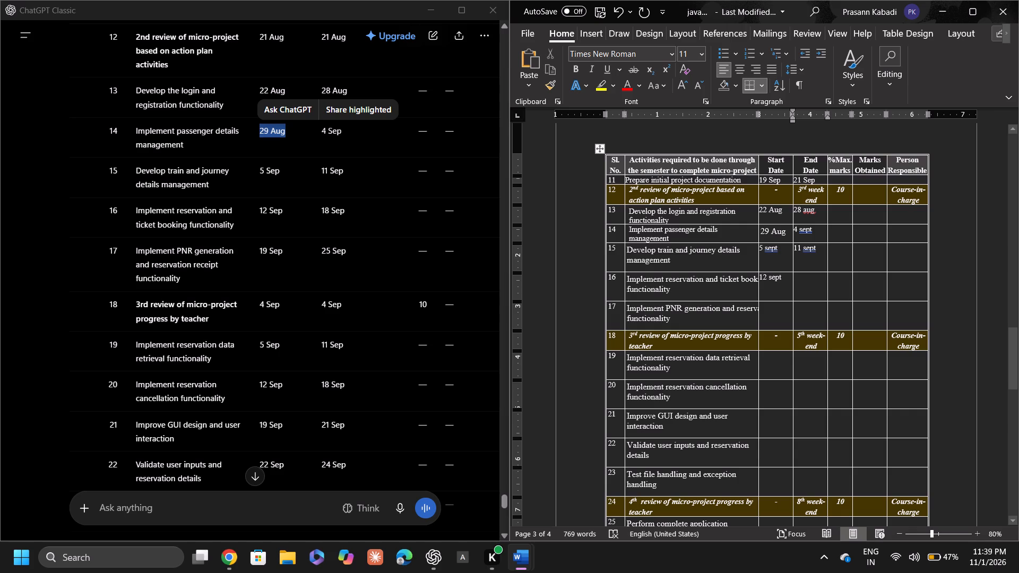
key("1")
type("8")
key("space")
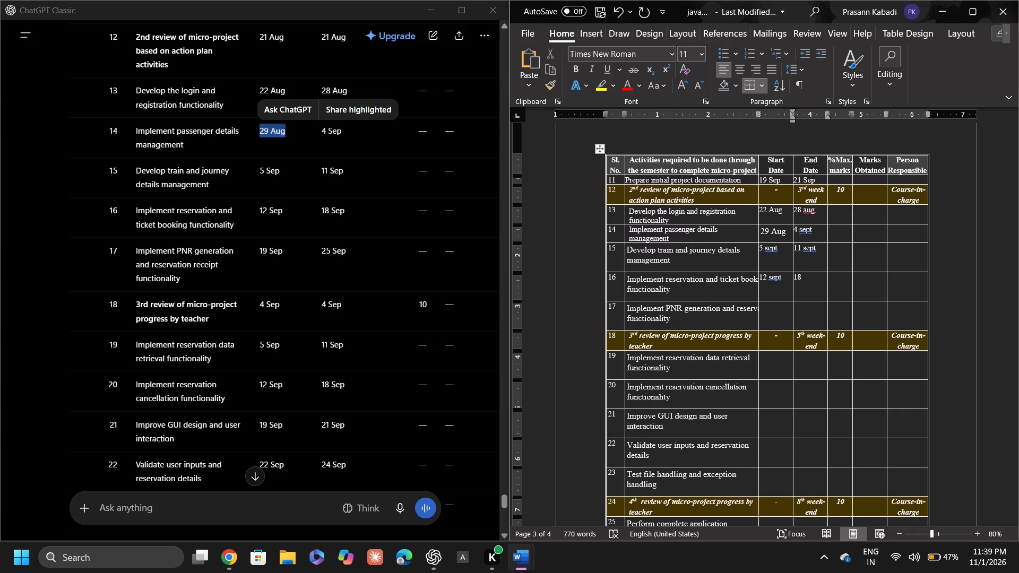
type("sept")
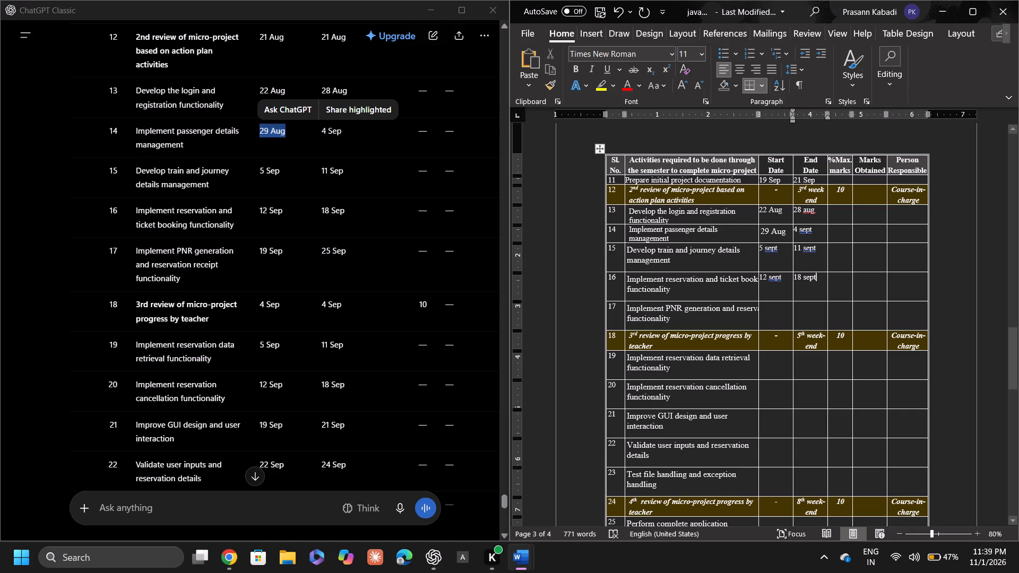
Enter 19 sept as the start date and 25 sept as the end date of row 17, the PNR generation activity.
left_click(775, 315)
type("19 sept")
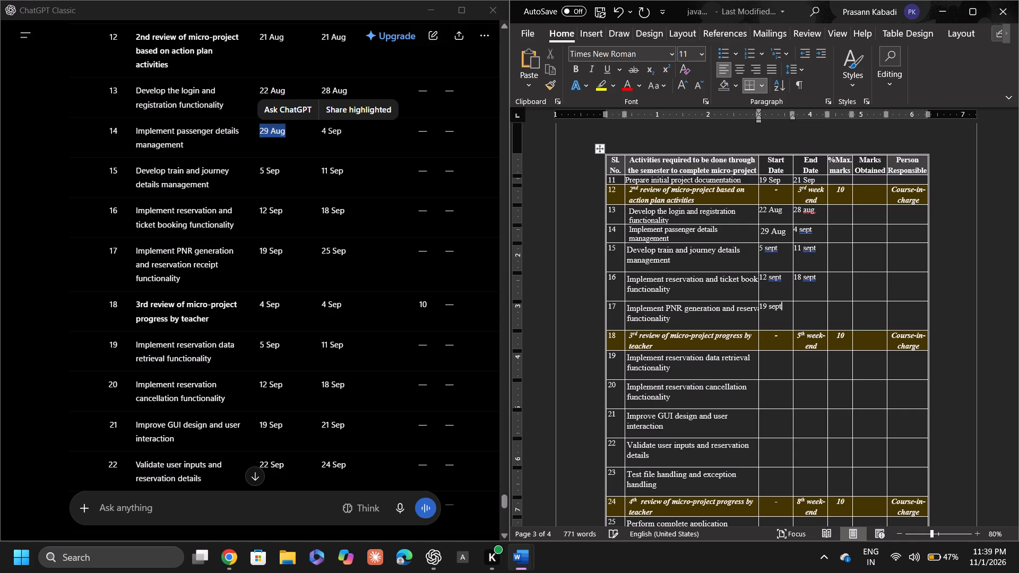
left_click(796, 314)
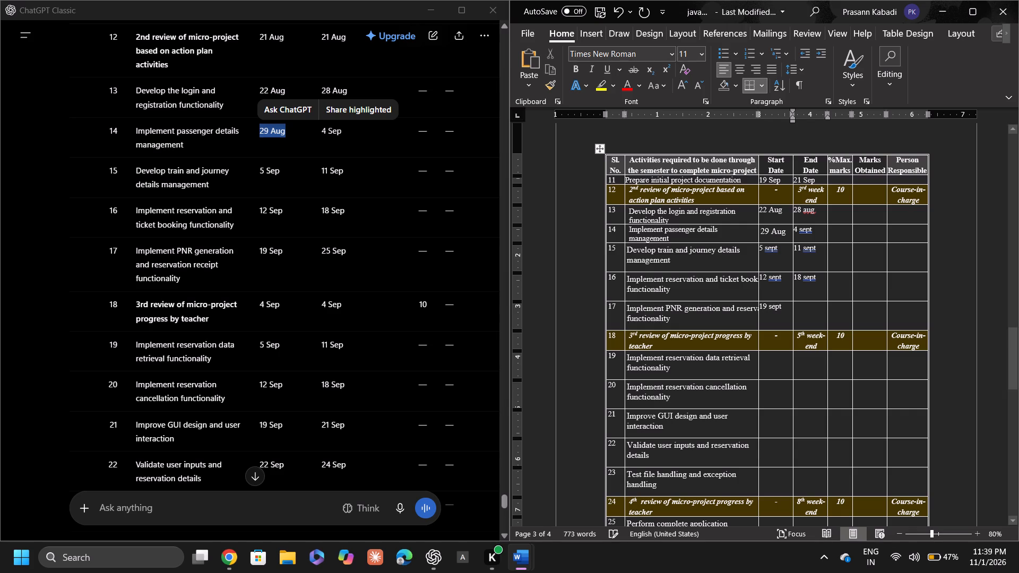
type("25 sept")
left_click(768, 362)
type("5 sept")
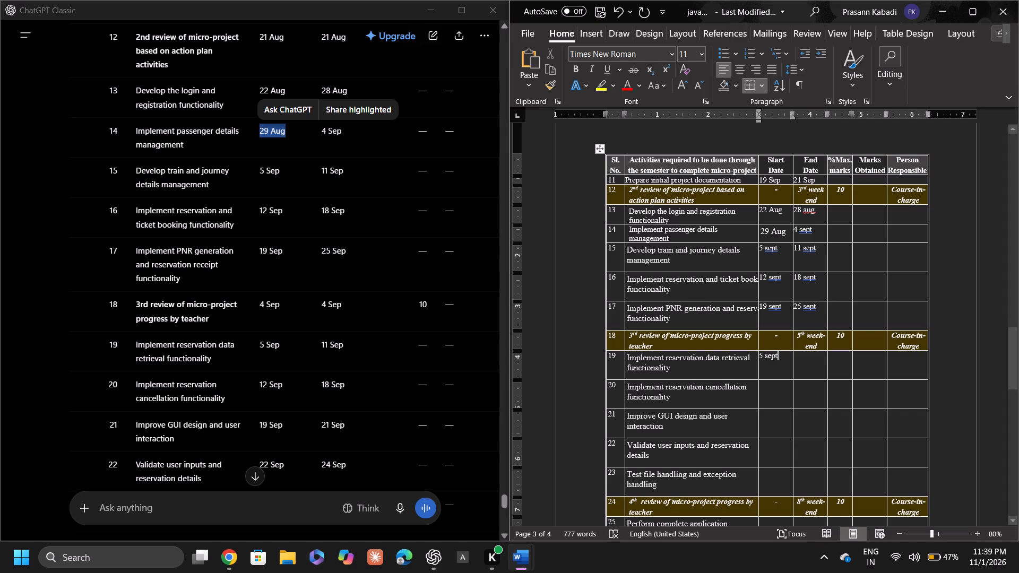
left_click(810, 370)
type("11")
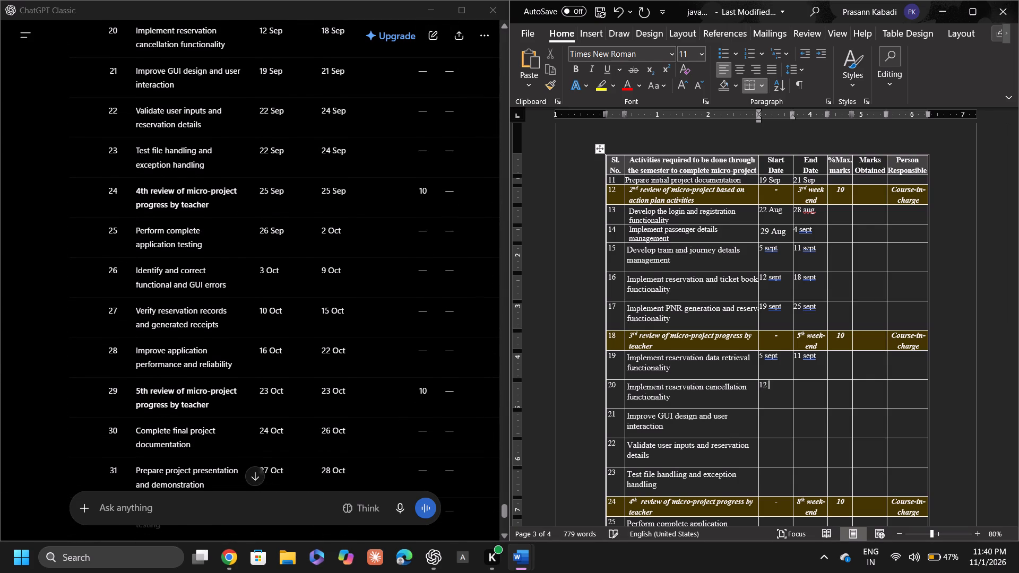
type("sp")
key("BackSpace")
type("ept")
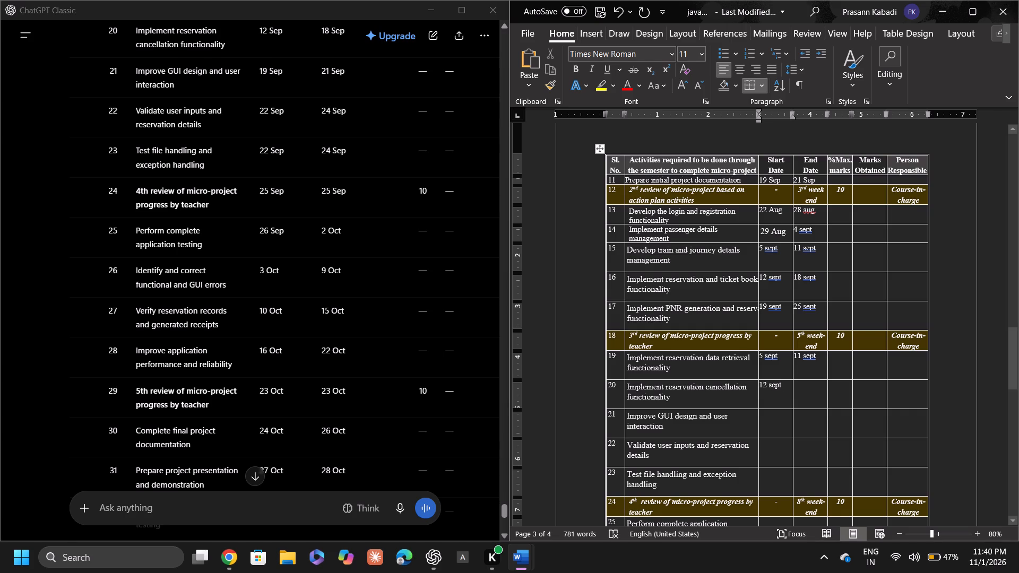
left_click(805, 395)
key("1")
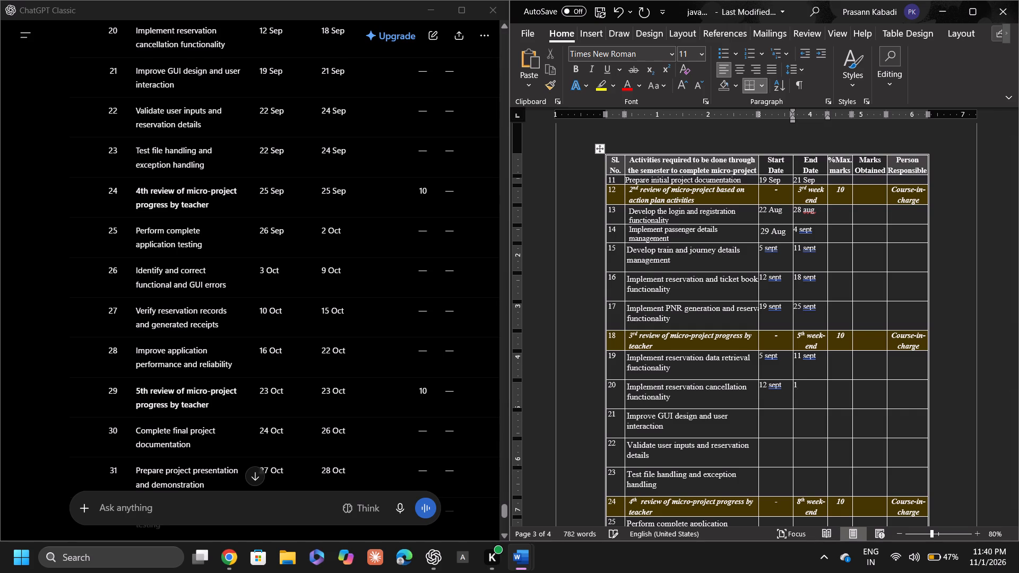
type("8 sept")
Enter 19 sept as the start date and 21 sept as the end date of row 21, Improve GUI design and user interaction.
left_click(779, 421)
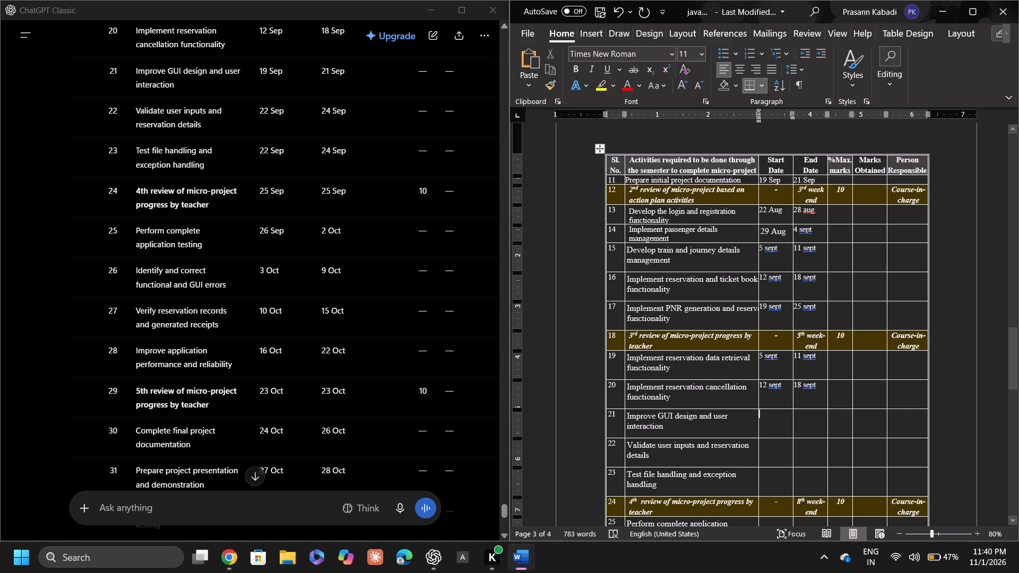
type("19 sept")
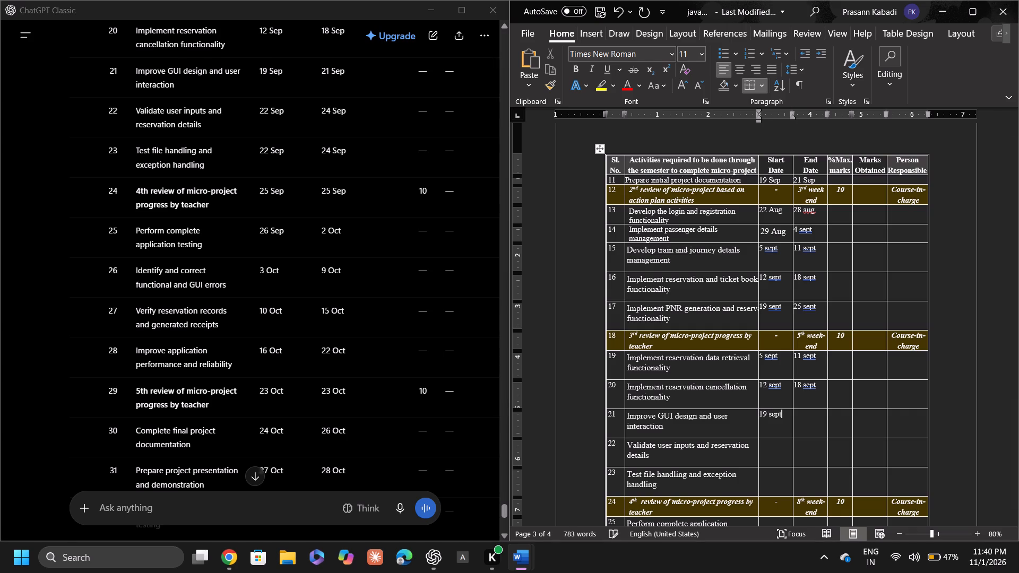
left_click(806, 421)
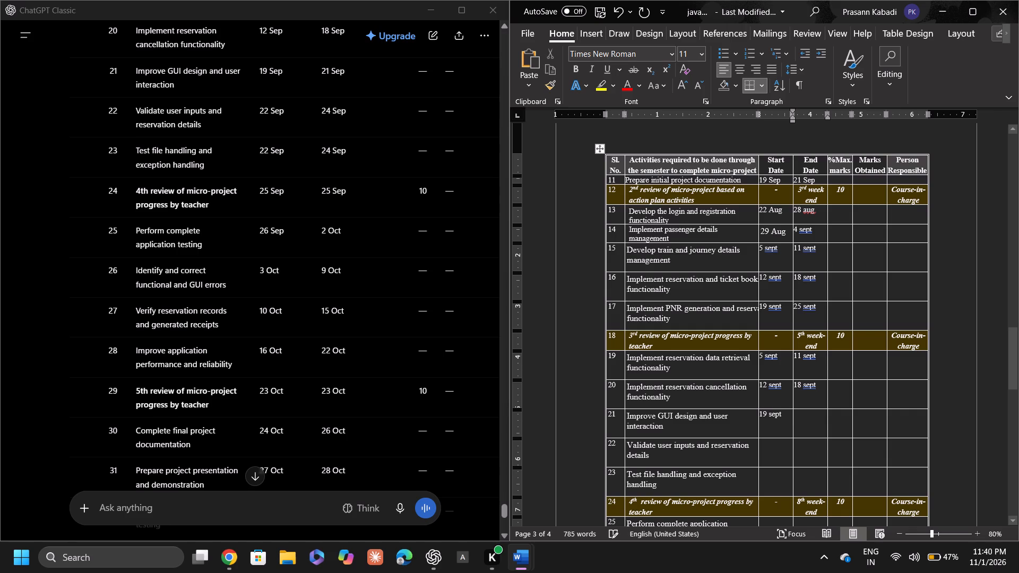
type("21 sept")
Enter 22 sept as the start date and 24 sept as the end date of row 22, Validate user inputs and reservation details.
left_click(770, 450)
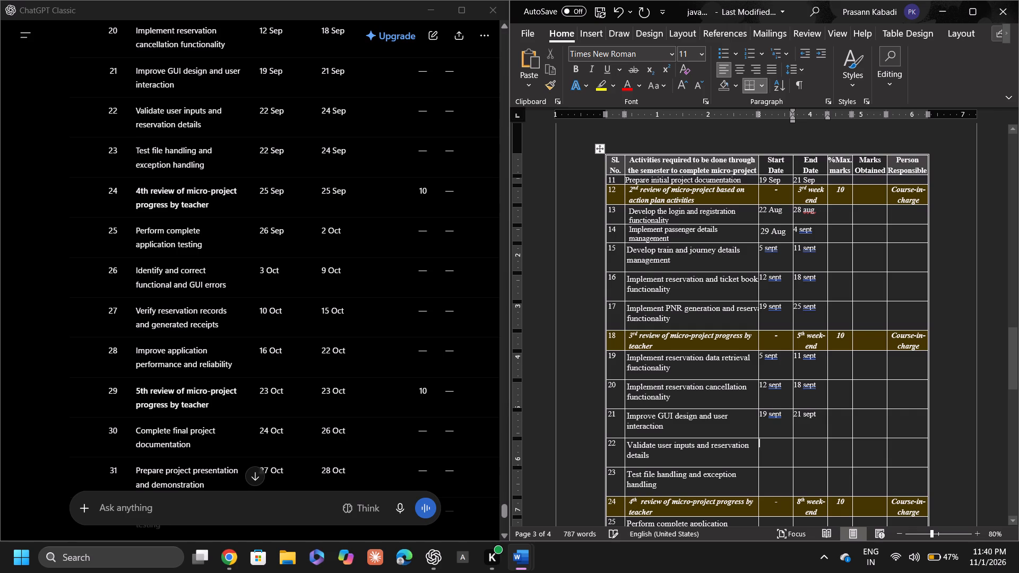
left_click(770, 450)
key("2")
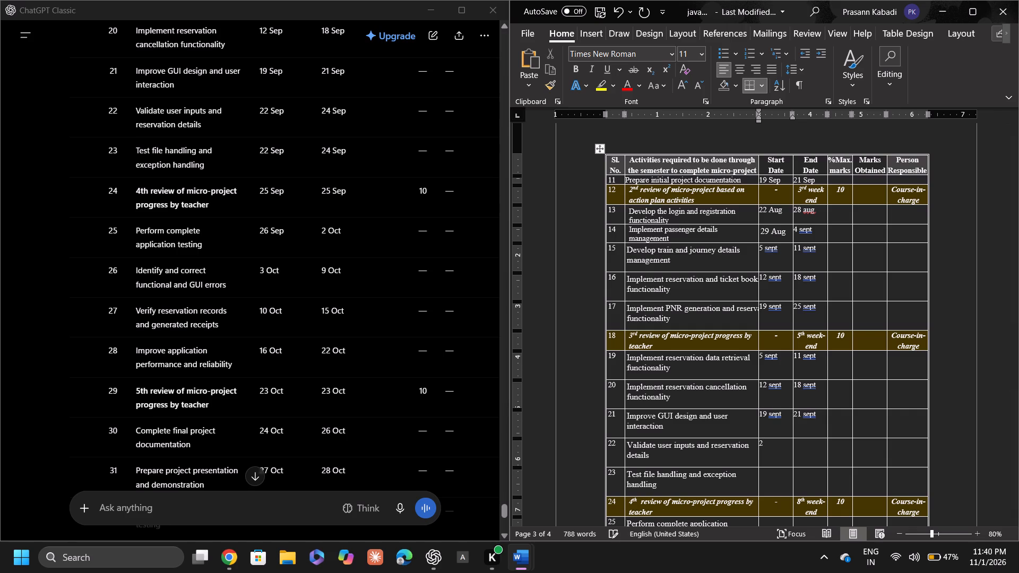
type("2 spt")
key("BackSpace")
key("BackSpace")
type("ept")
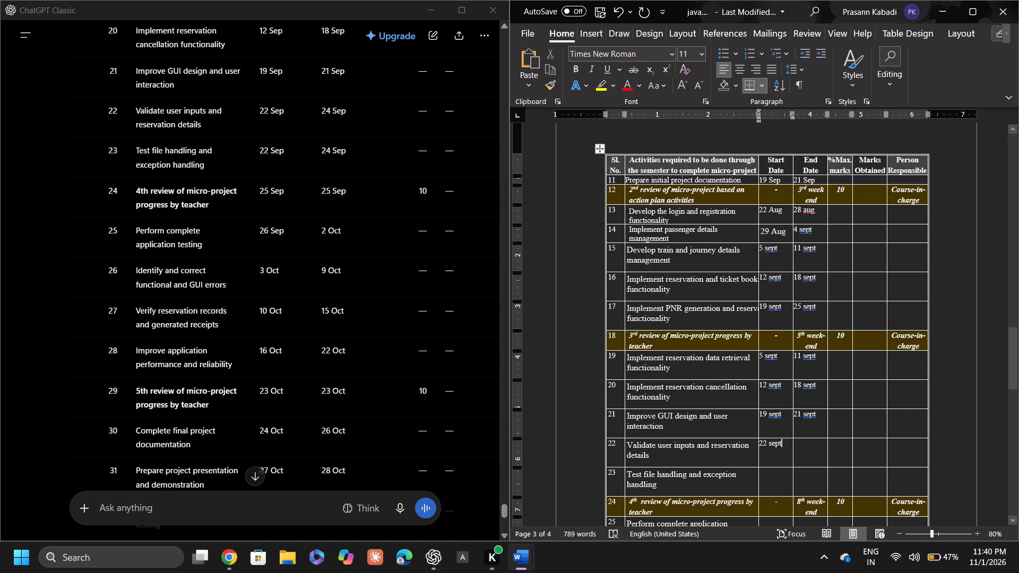
left_click(804, 439)
left_click(808, 448)
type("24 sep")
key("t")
Enter 22 sept as the start date and 24 sept as the end date of row 23, Test file handling and exception handling.
left_click(770, 480)
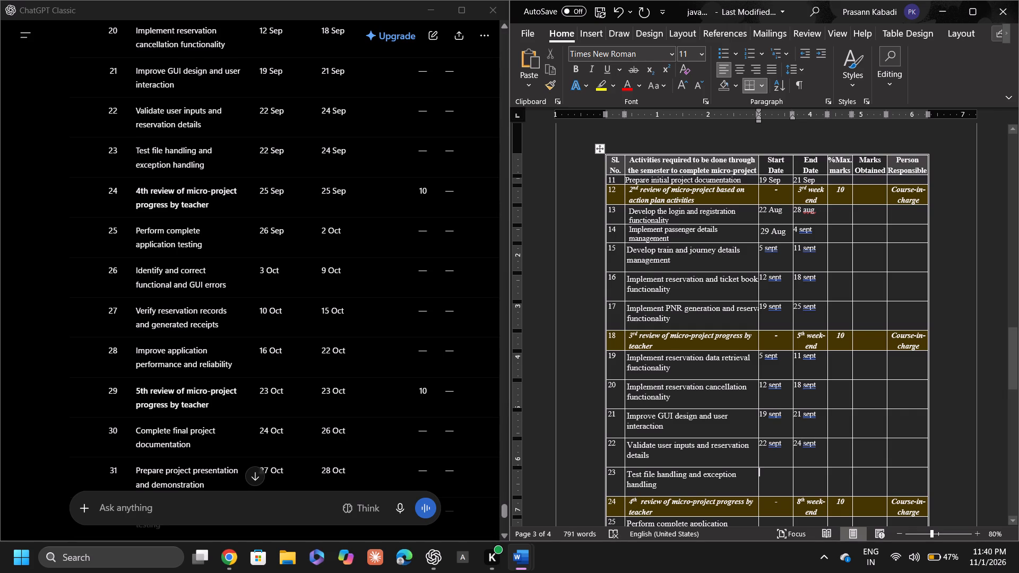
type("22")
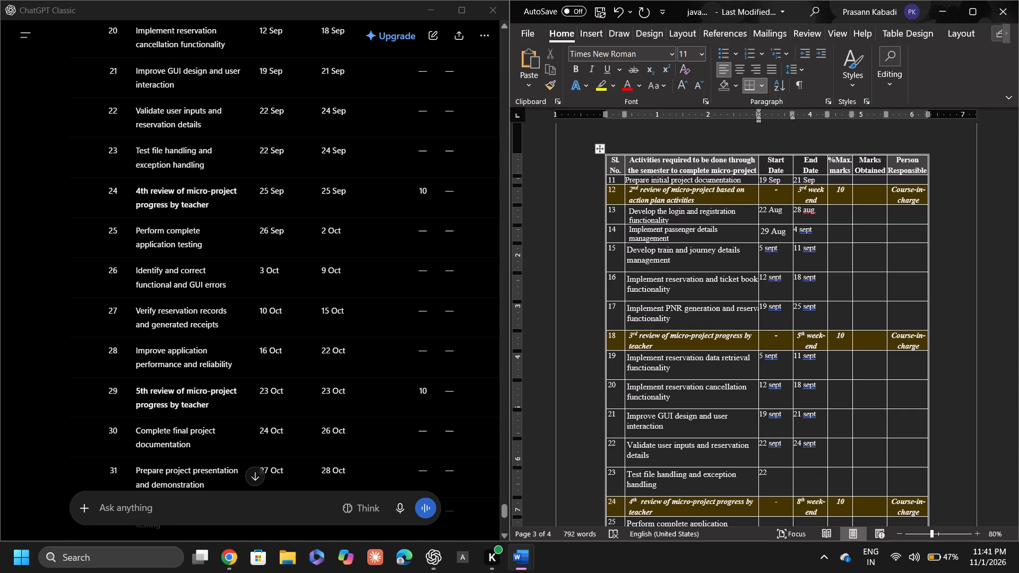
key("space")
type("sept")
left_click(807, 481)
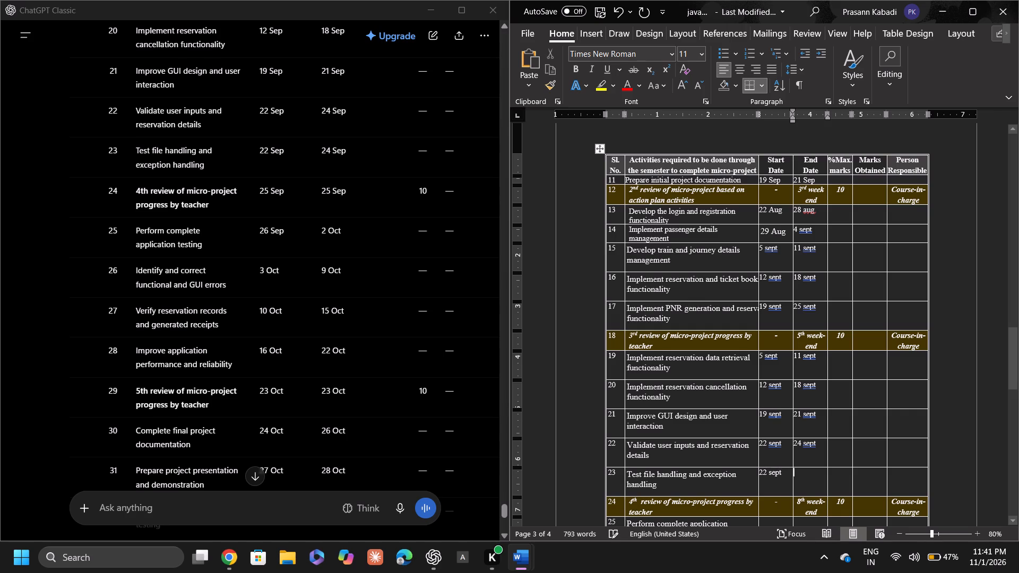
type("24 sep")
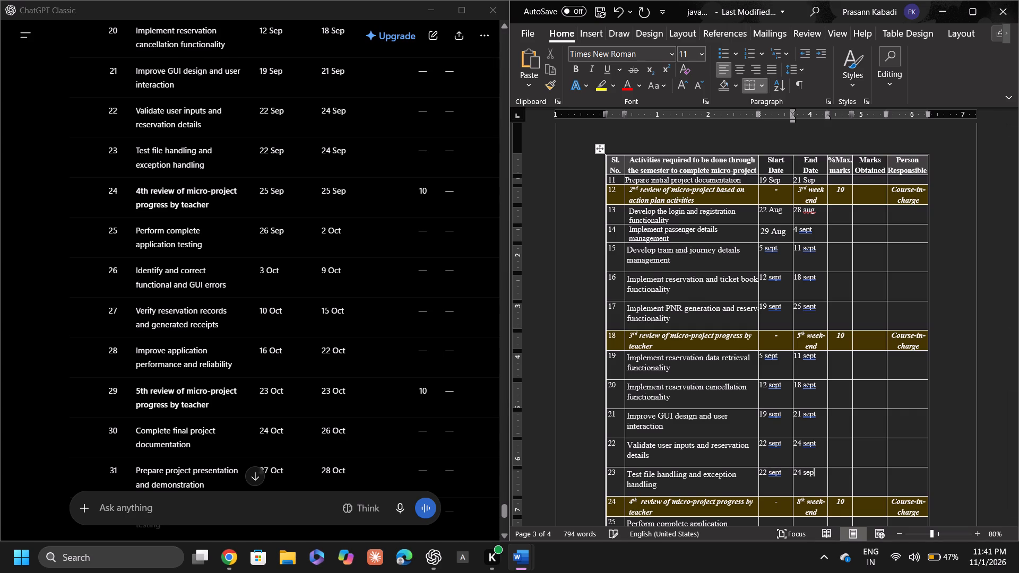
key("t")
Enter 26 sept as the start date and 2 oct as the end date of row 25, Perform complete application testing.
scroll(788, 469, "down", 1)
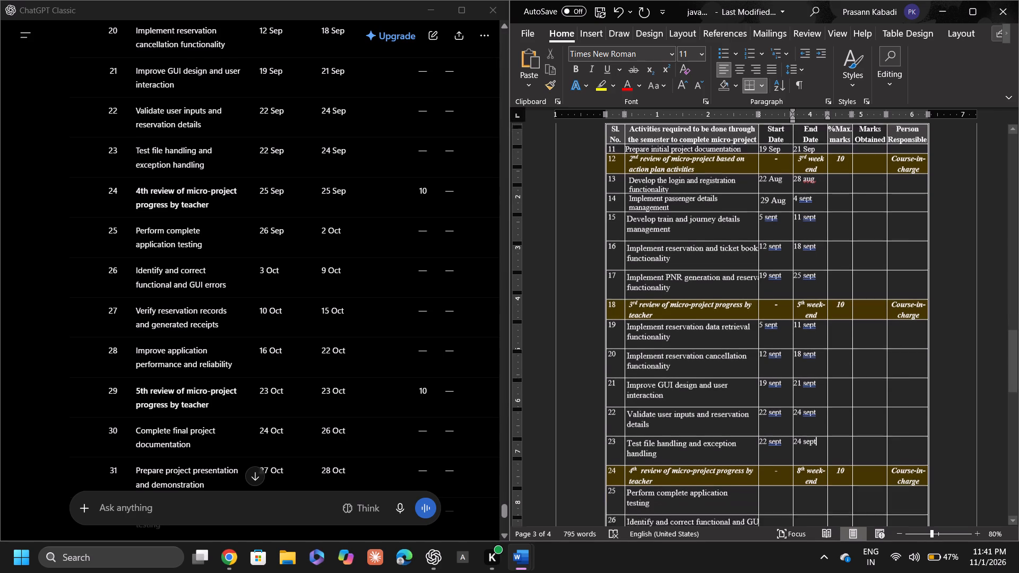
scroll(788, 469, "down", 1)
left_click(776, 446)
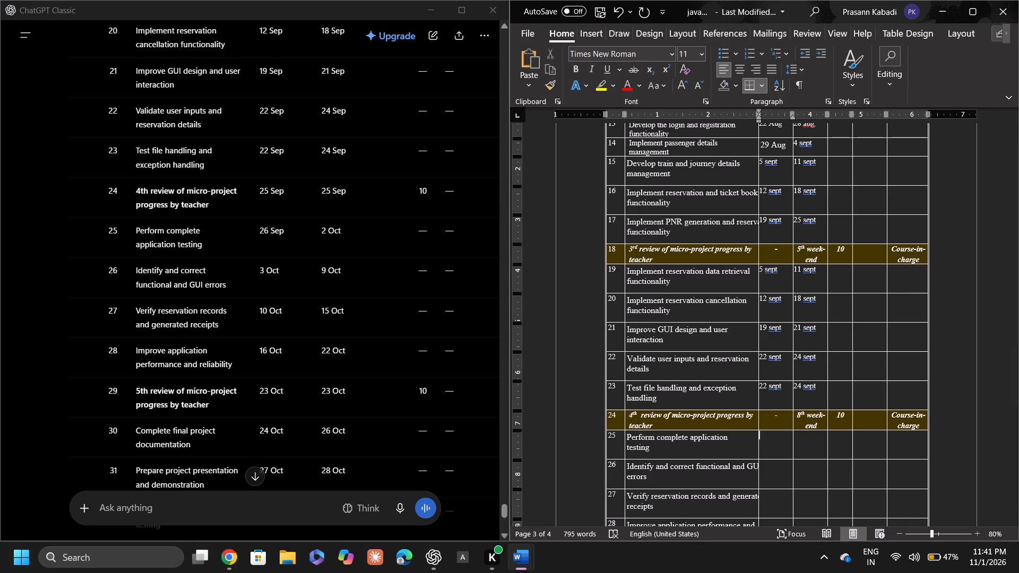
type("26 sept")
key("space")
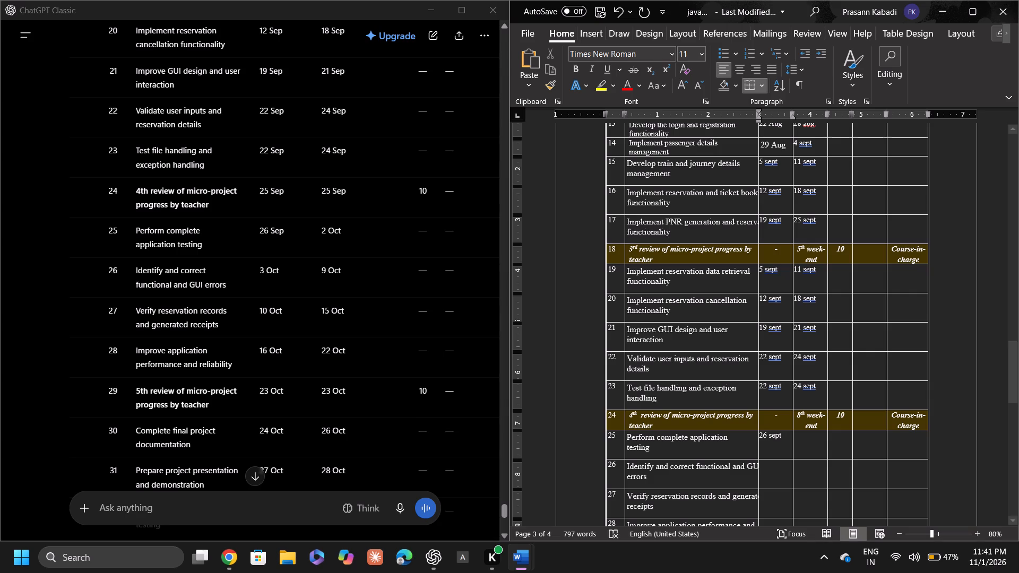
left_click(813, 442)
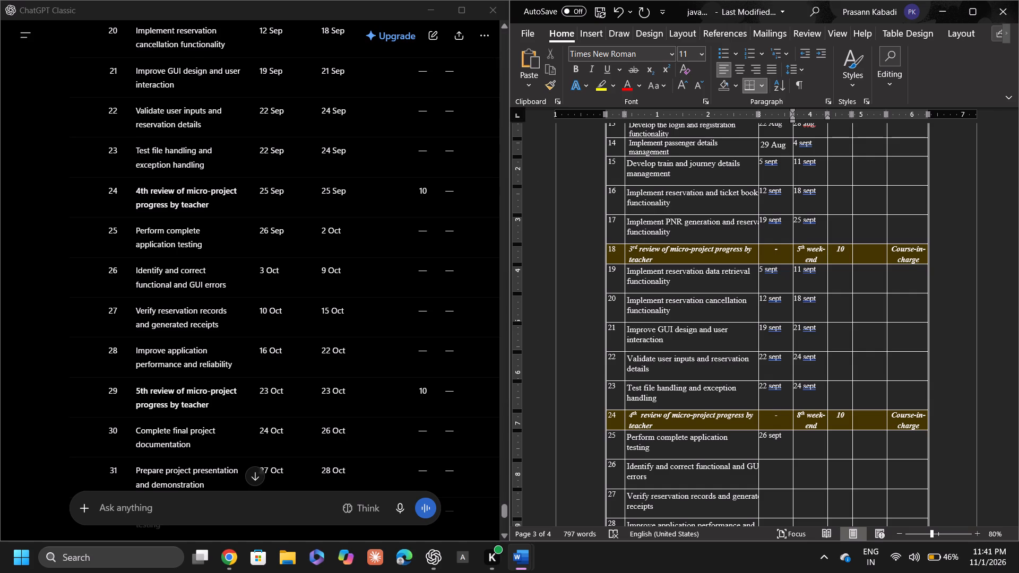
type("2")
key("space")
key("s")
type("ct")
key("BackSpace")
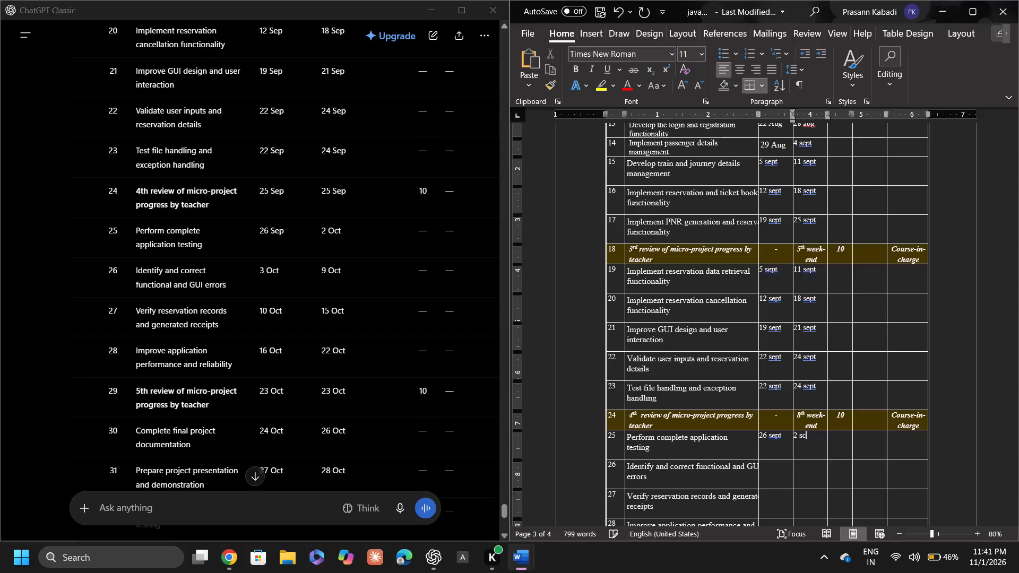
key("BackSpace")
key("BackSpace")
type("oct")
Enter 3 oct as the start date and 9 oct as the end date of row 26, the functional and GUI errors activity.
left_click(772, 478)
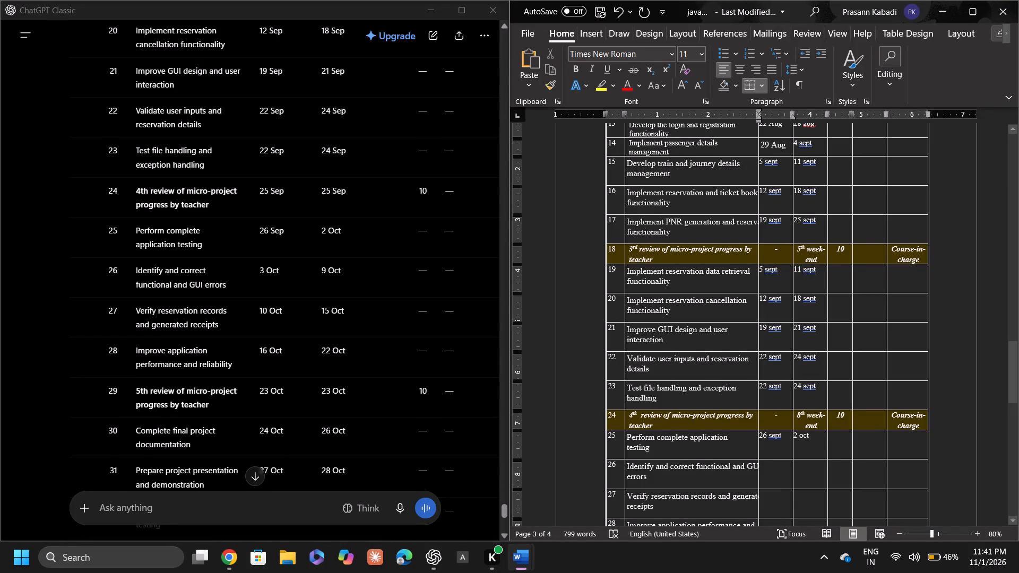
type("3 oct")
left_click(798, 473)
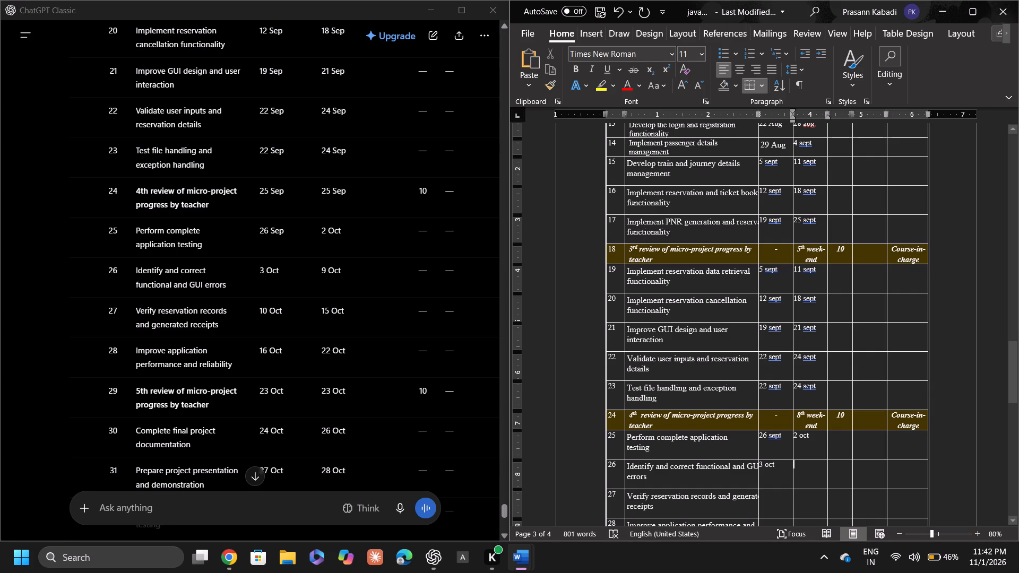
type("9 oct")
Enter 10 oct as the start date and 15 oct as the end date of row 27, the reservation records and receipts activity.
left_click(778, 497)
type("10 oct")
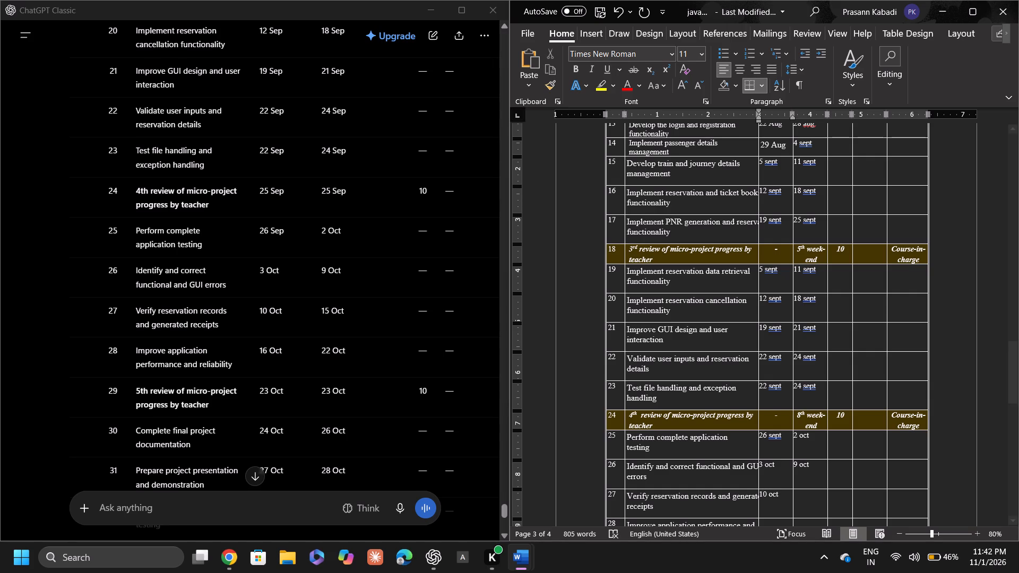
left_click(799, 500)
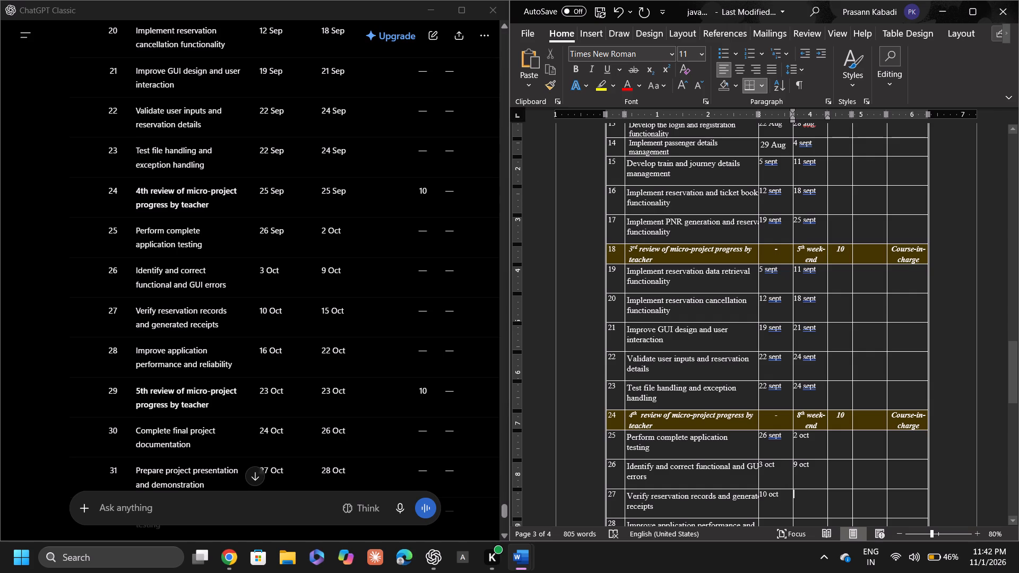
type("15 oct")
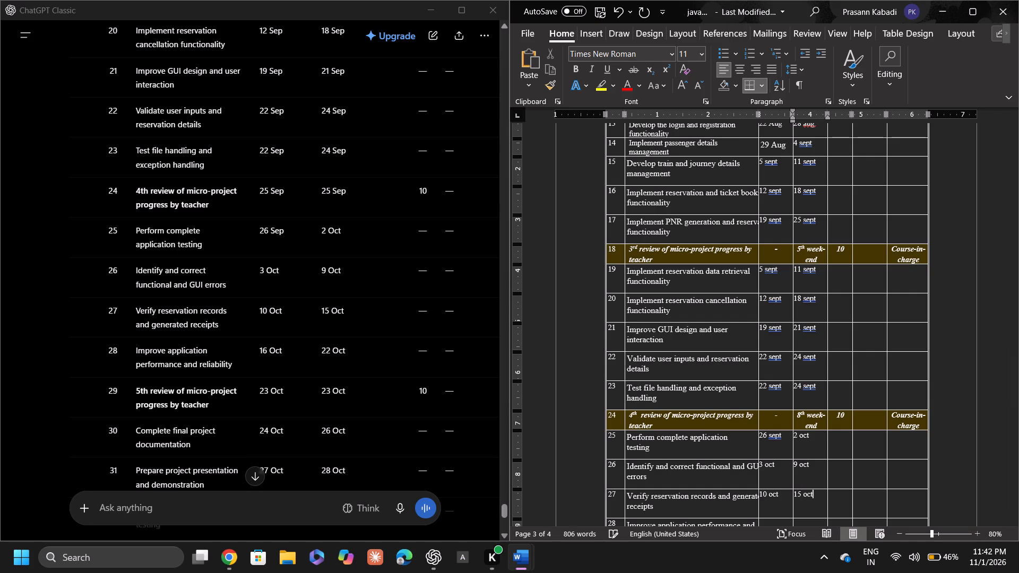
Enter 16 oct as the start date and 22 oct as the end date of row 28, Improve application performance and reliability.
scroll(778, 492, "down", 1)
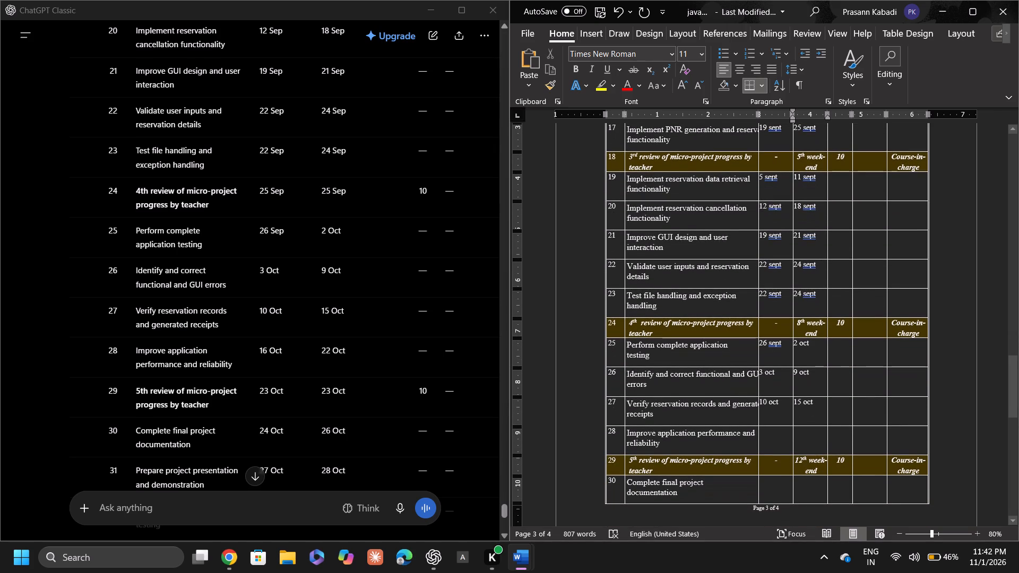
left_click(773, 438)
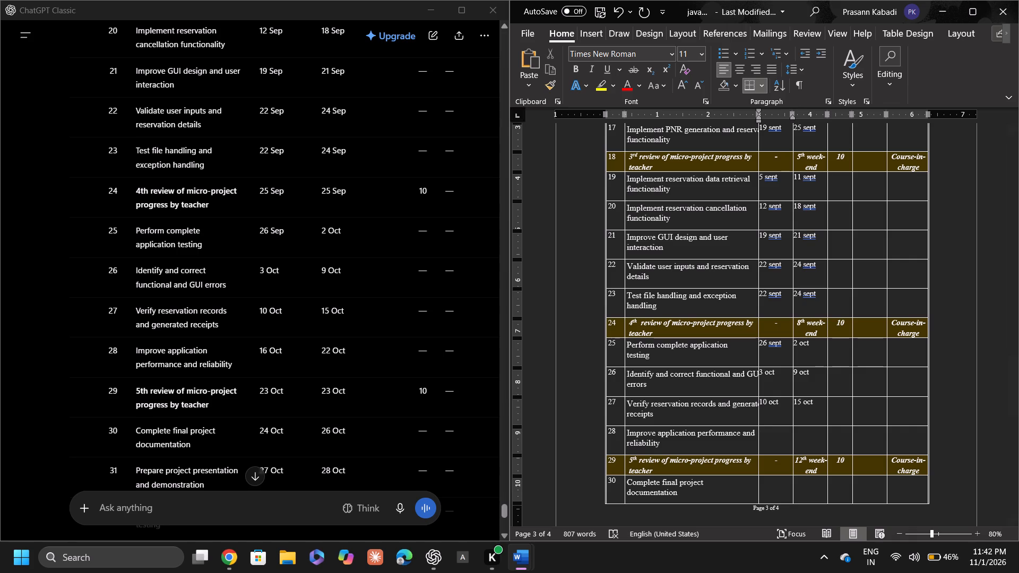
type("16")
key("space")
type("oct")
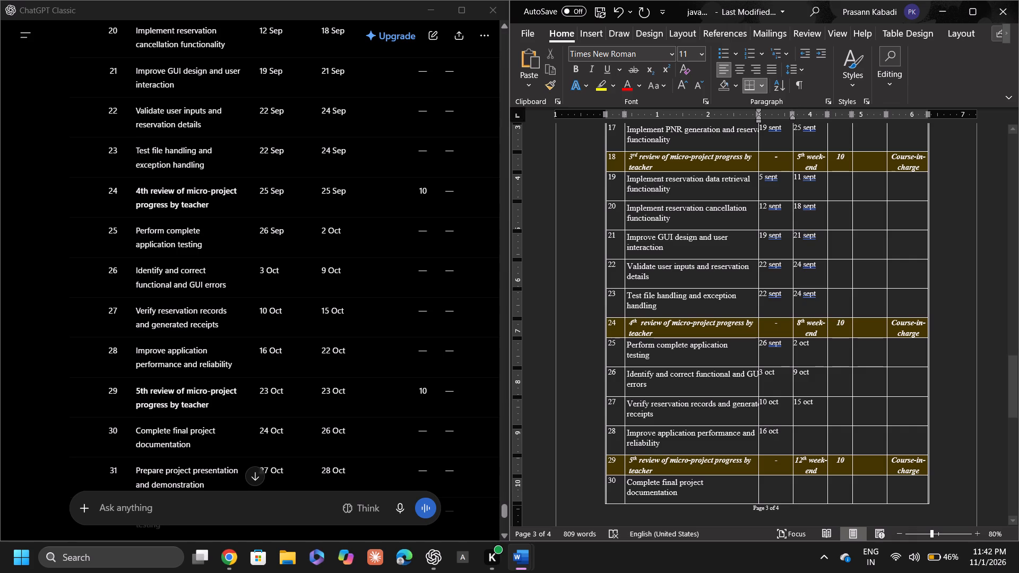
left_click(799, 435)
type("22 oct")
Enter 24 oct as the start date and 26 oct as the end date of row 30, Complete final project documentation.
left_click(783, 488)
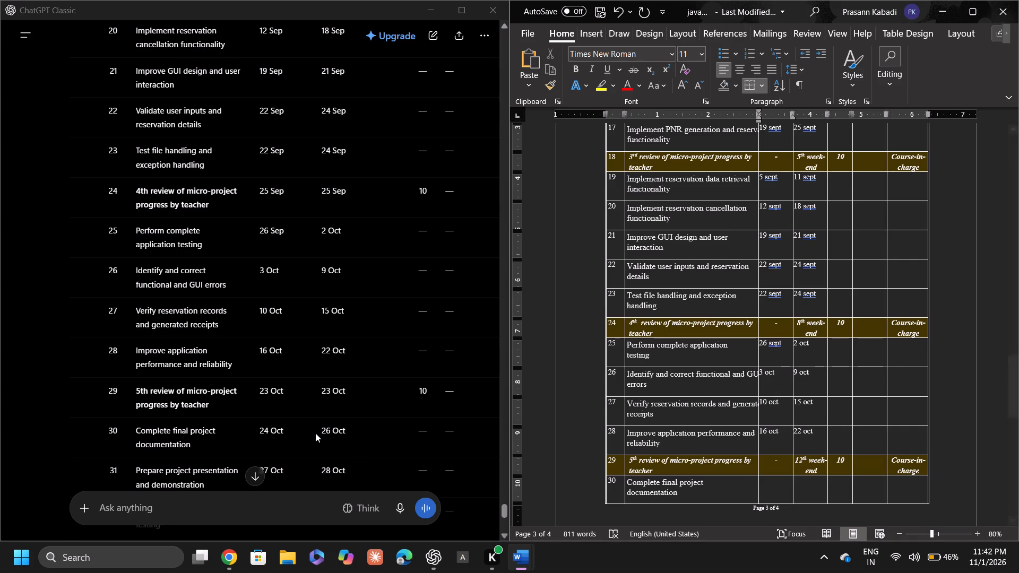
scroll(262, 315, "down", 3)
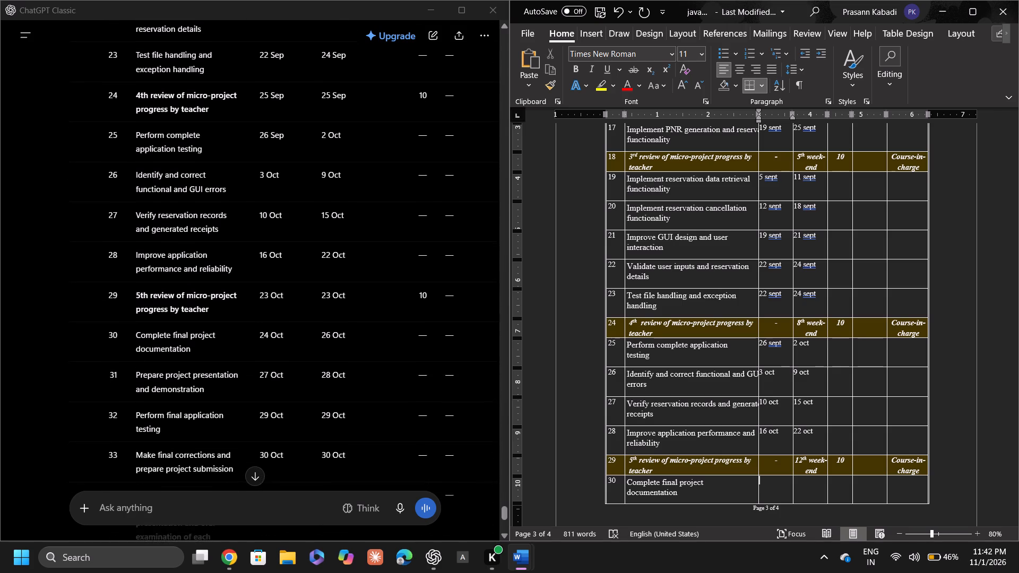
scroll(262, 315, "down", 1)
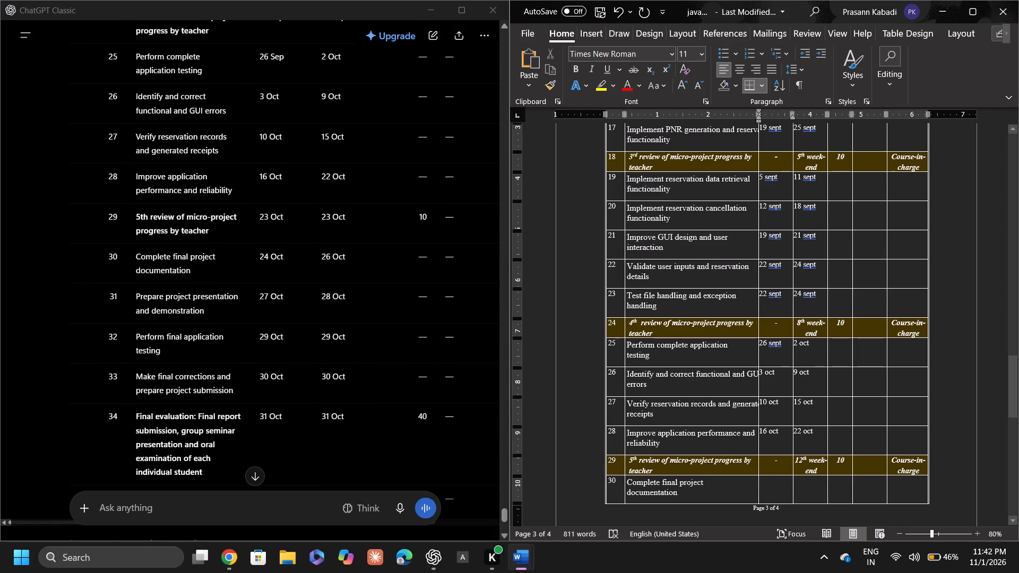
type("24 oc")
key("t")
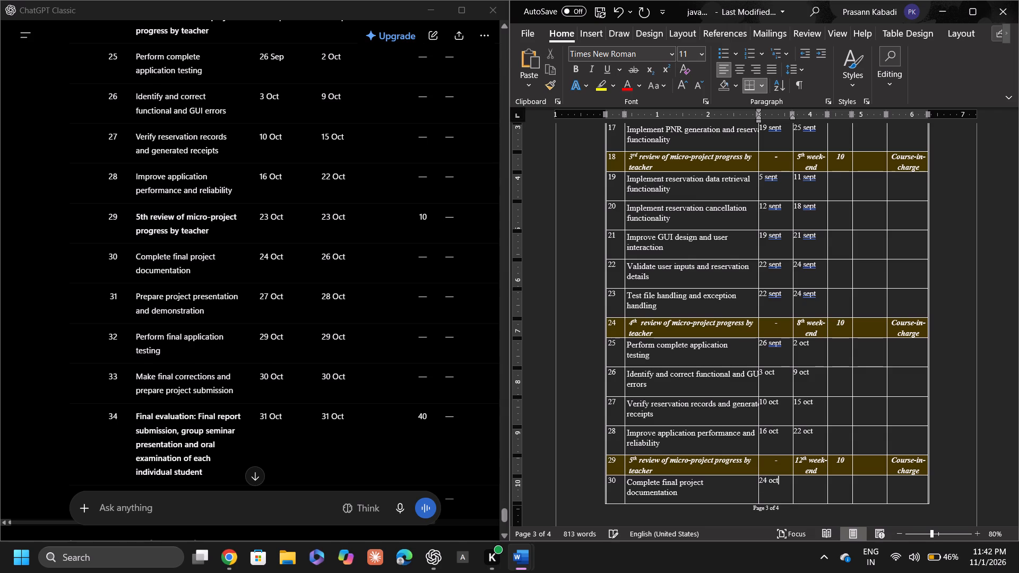
left_click(809, 483)
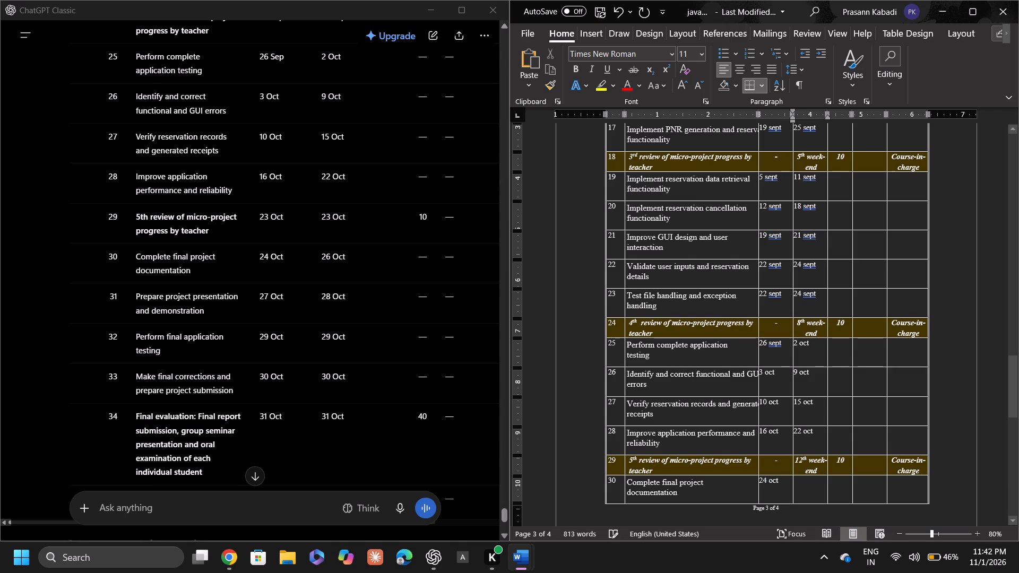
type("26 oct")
Enter 27 oct as the start date and 28 oct as the end date of row 31, Prepare project presentation and demonstration.
scroll(787, 481, "down", 1)
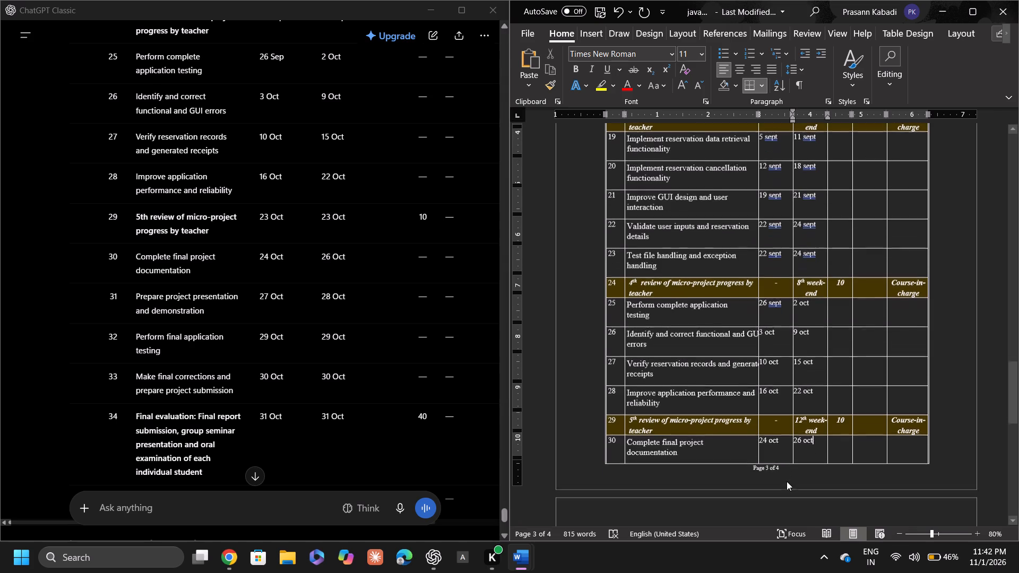
scroll(787, 481, "down", 1)
left_click(771, 402)
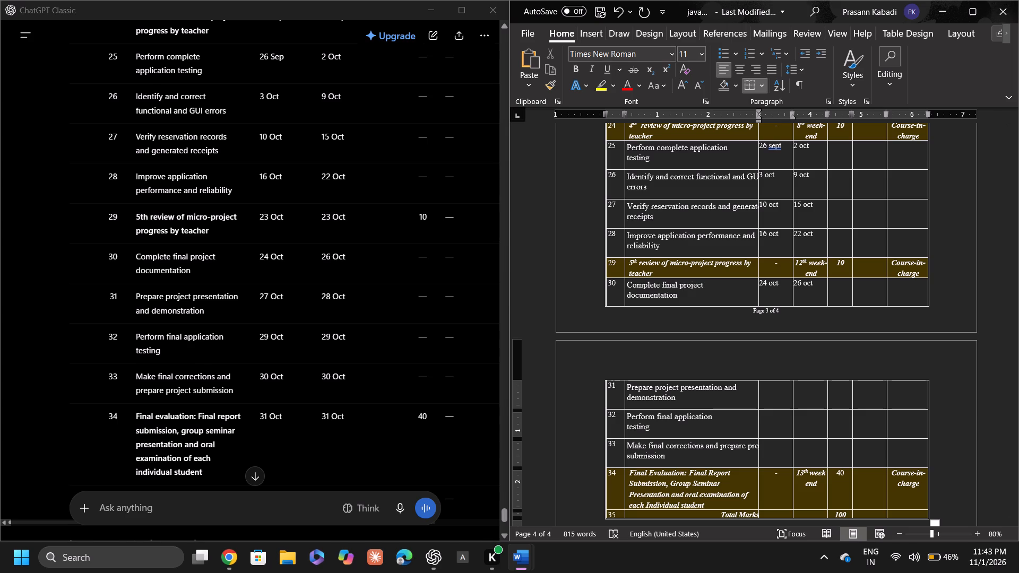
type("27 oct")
left_click(810, 400)
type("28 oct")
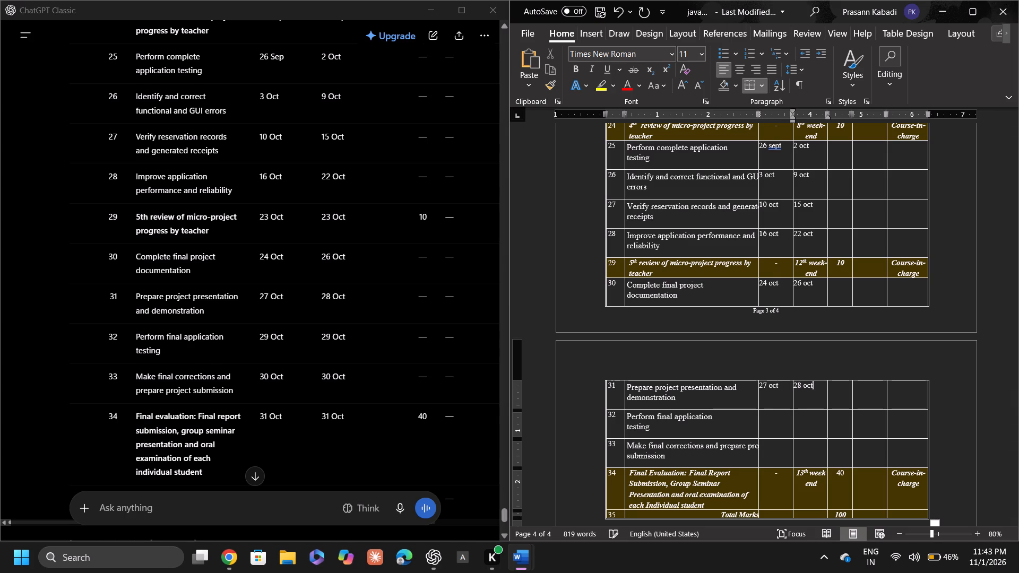
Enter 29 oct as the start date of row 32, Perform final application testing.
left_click(776, 423)
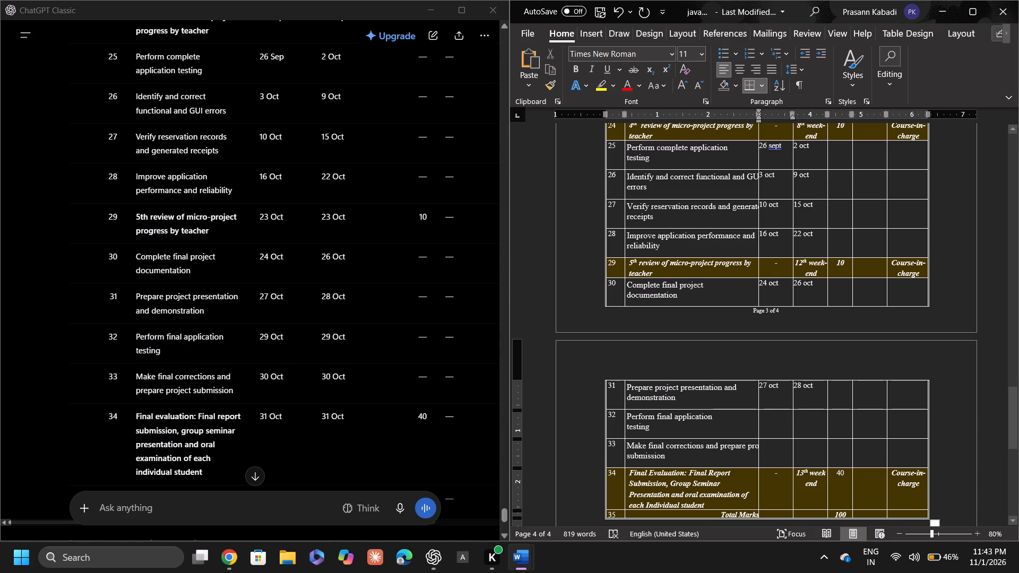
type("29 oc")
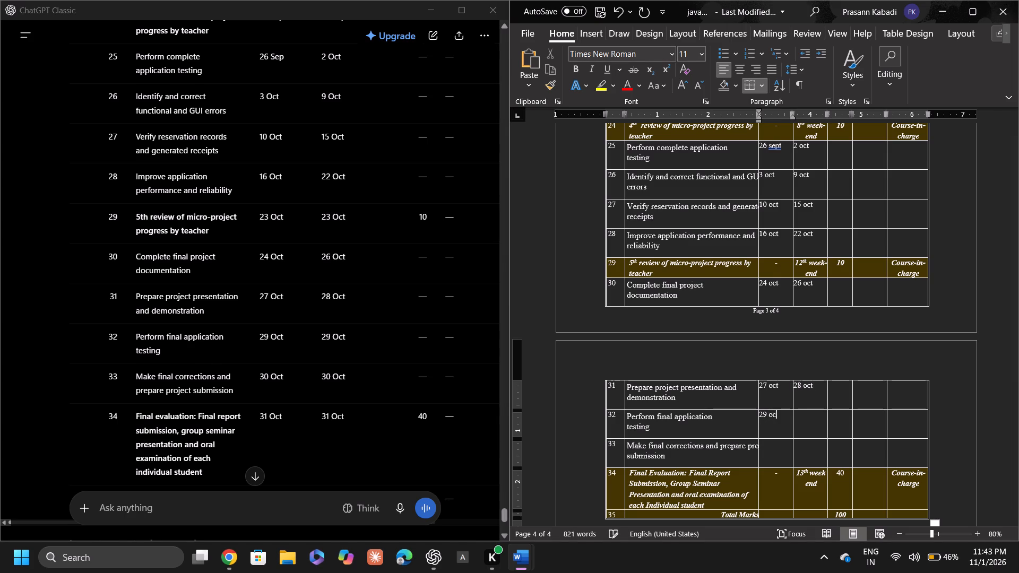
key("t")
left_click(791, 415)
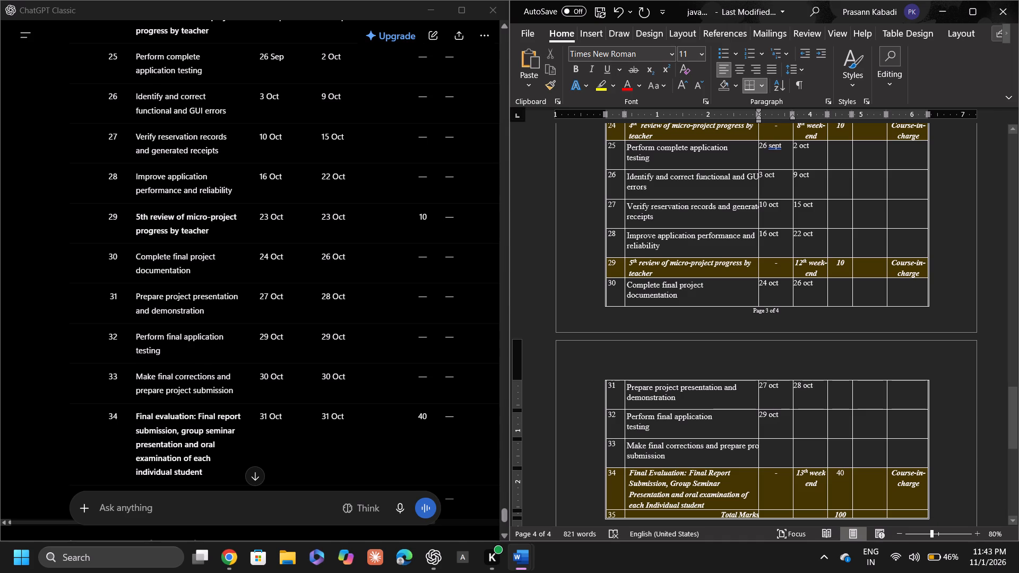
left_click(814, 425)
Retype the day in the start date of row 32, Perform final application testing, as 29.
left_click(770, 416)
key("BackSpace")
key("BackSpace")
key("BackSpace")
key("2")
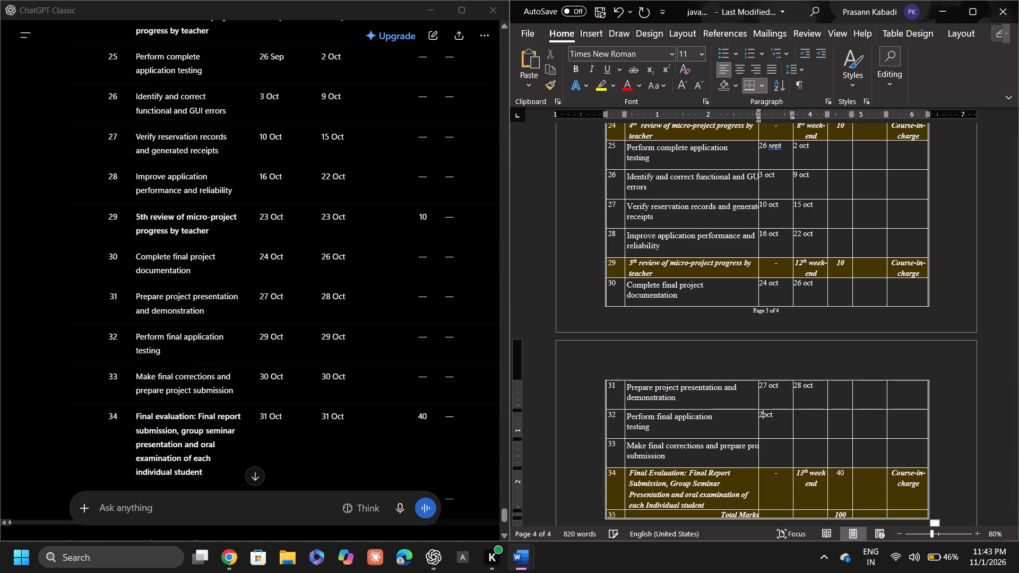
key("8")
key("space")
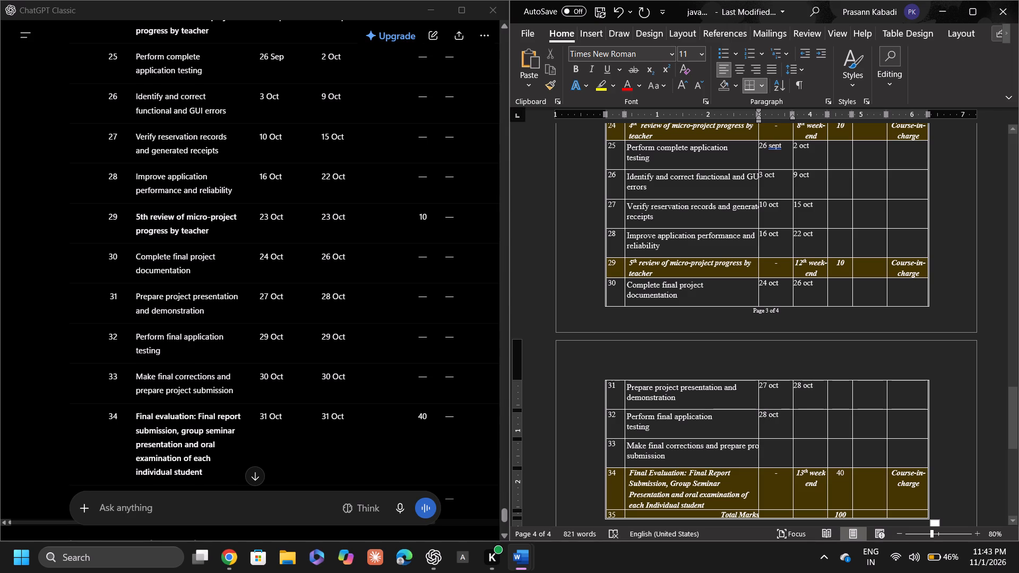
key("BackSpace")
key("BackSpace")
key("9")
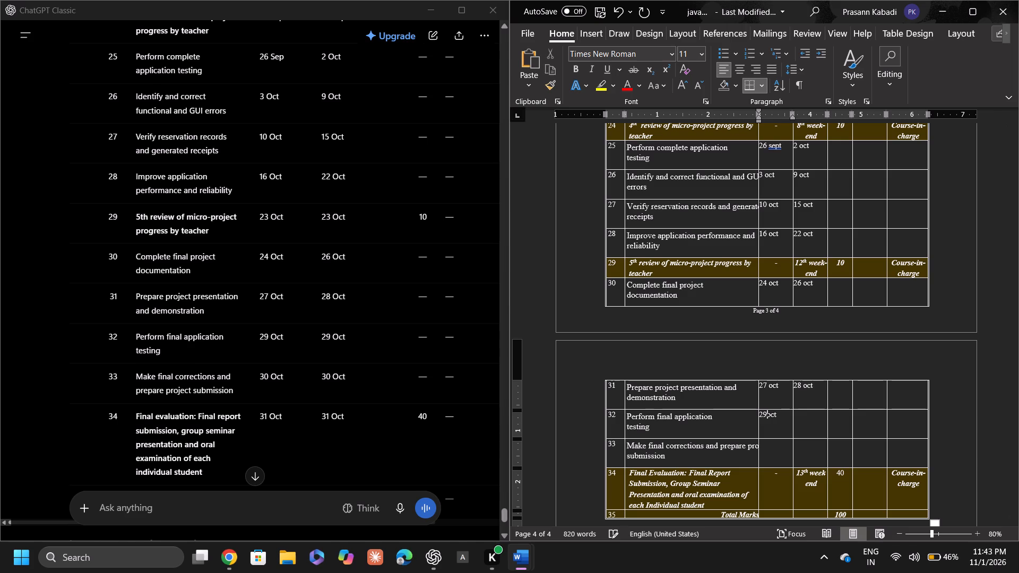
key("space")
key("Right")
Enter 29 oct as the end date of row 32, Perform final application testing.
left_click(811, 420)
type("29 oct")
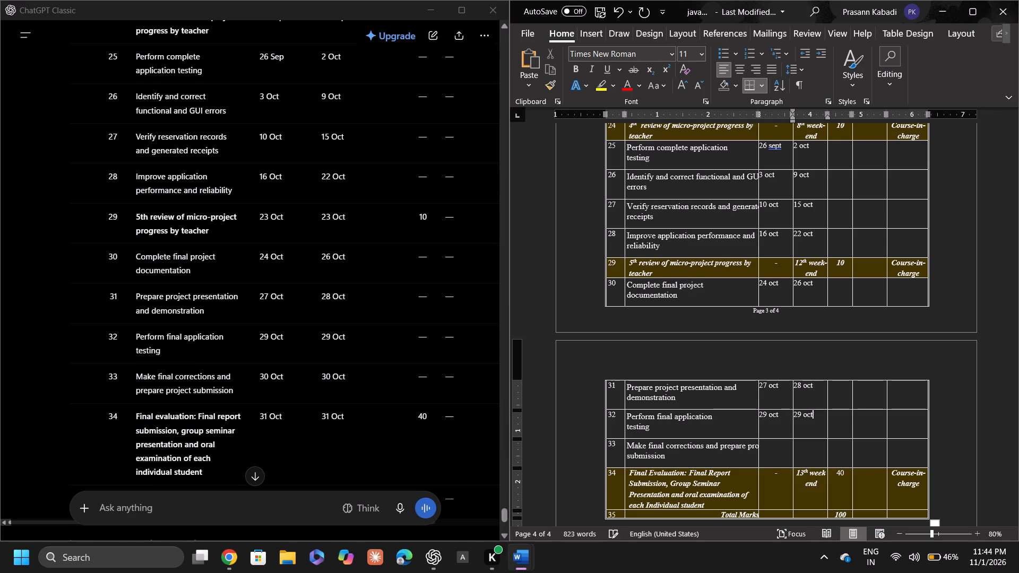
Enter 30 oct as the start date and 31 oct as the end date of row 33, Make final corrections and prepare project submission.
left_click(773, 448)
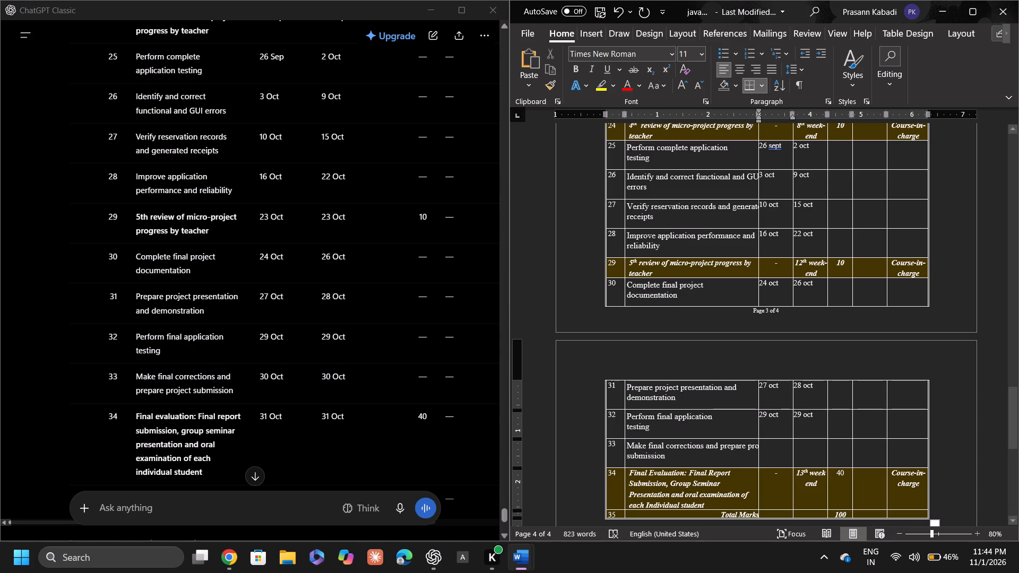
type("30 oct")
left_click(797, 448)
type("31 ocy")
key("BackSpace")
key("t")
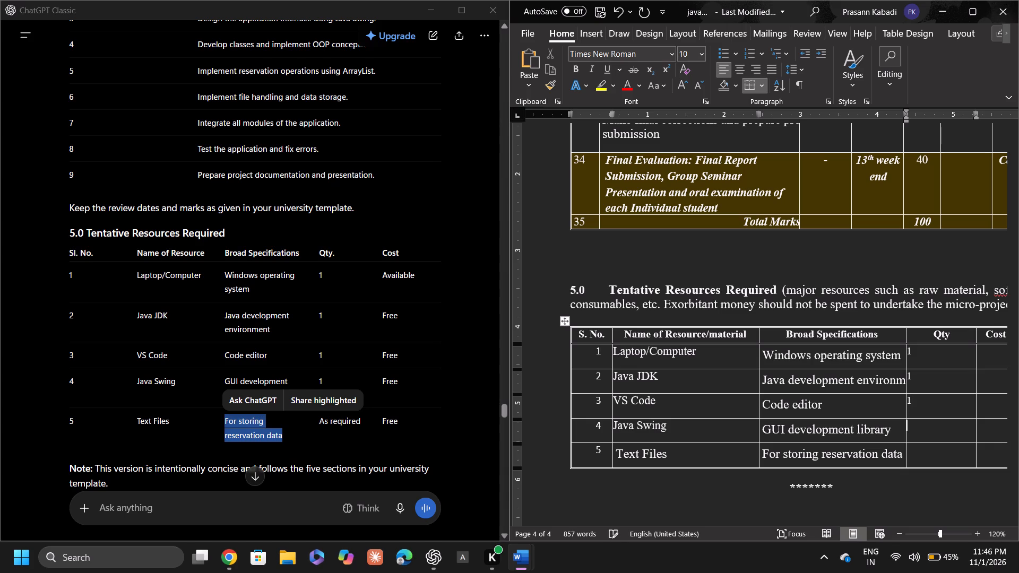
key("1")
Enter "As required" as the quantity for Text Files in the resources table.
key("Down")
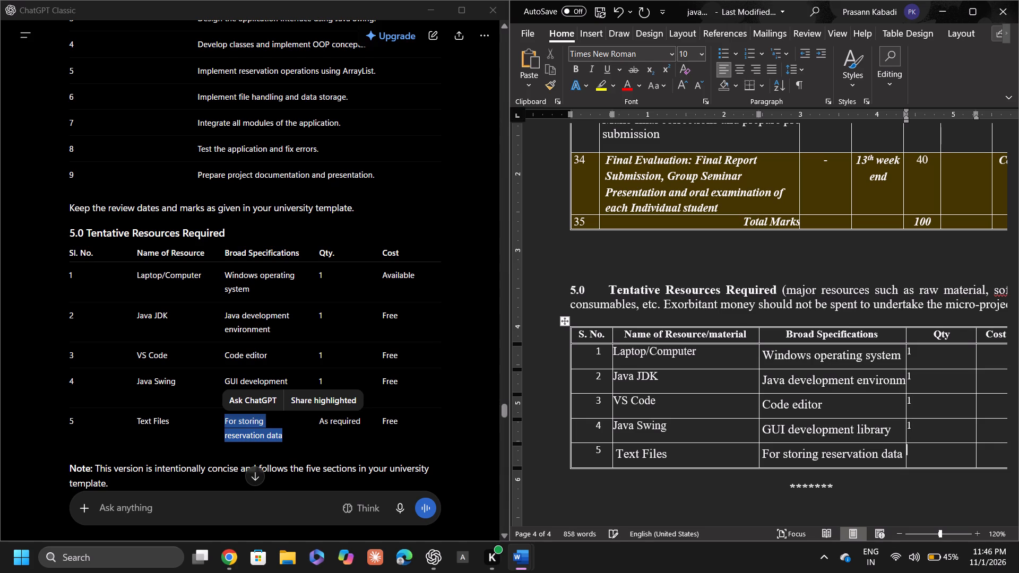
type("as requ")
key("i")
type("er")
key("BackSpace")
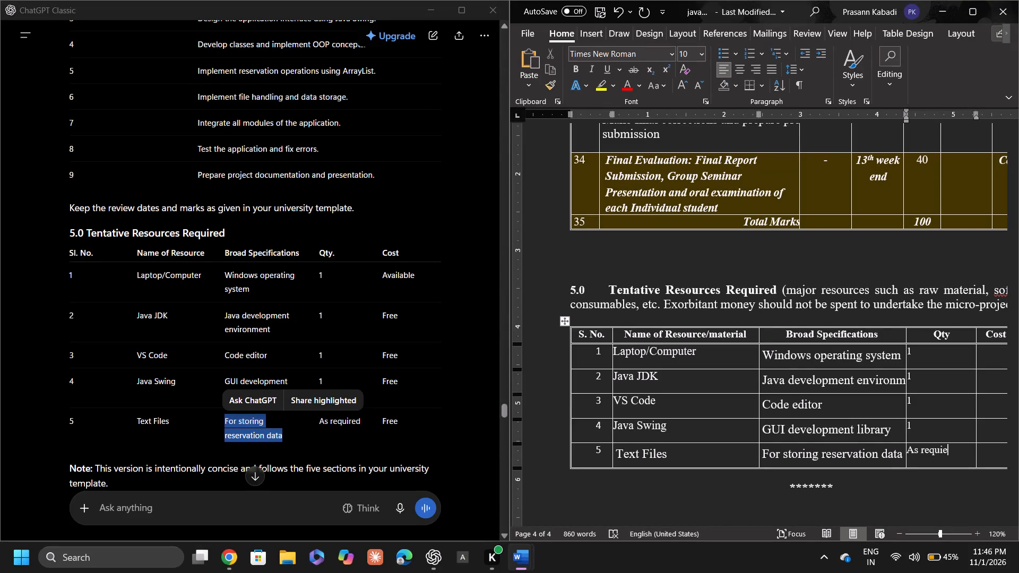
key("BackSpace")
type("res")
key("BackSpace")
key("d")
Enter "available" as the cost of the Laptop/Computer row in the resources table.
scroll(874, 444, "left", 2)
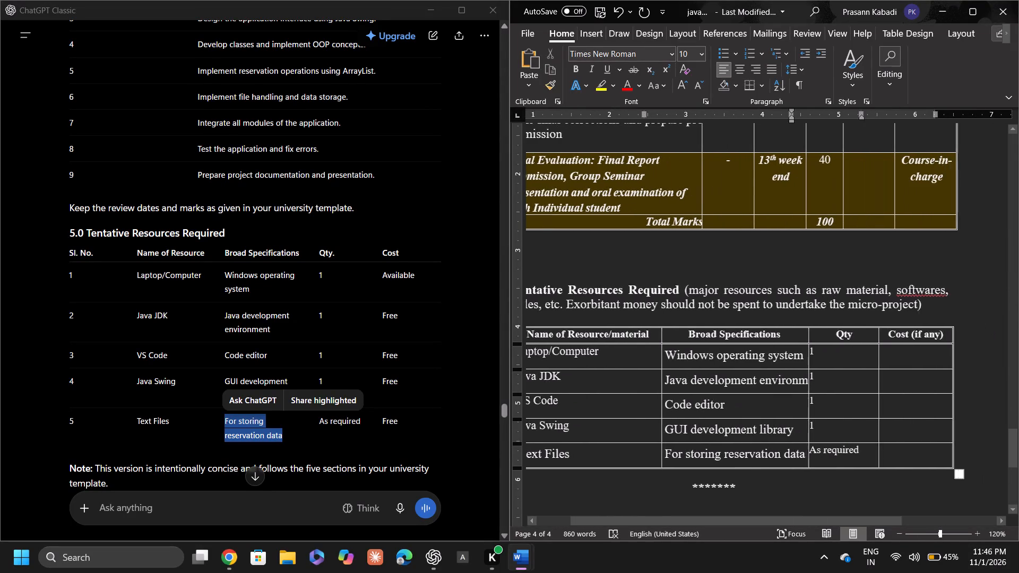
scroll(874, 444, "left", 1)
left_click(879, 360)
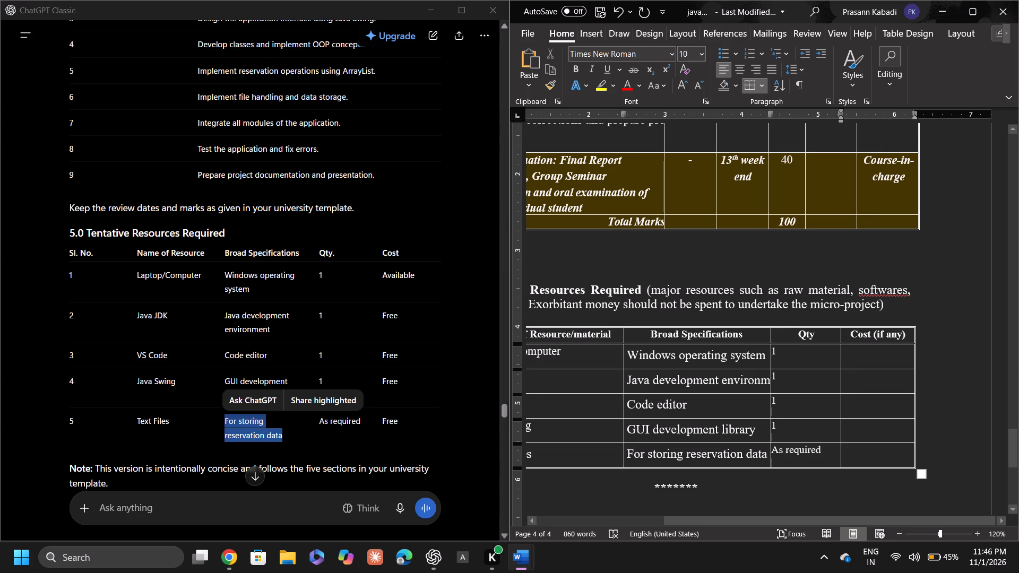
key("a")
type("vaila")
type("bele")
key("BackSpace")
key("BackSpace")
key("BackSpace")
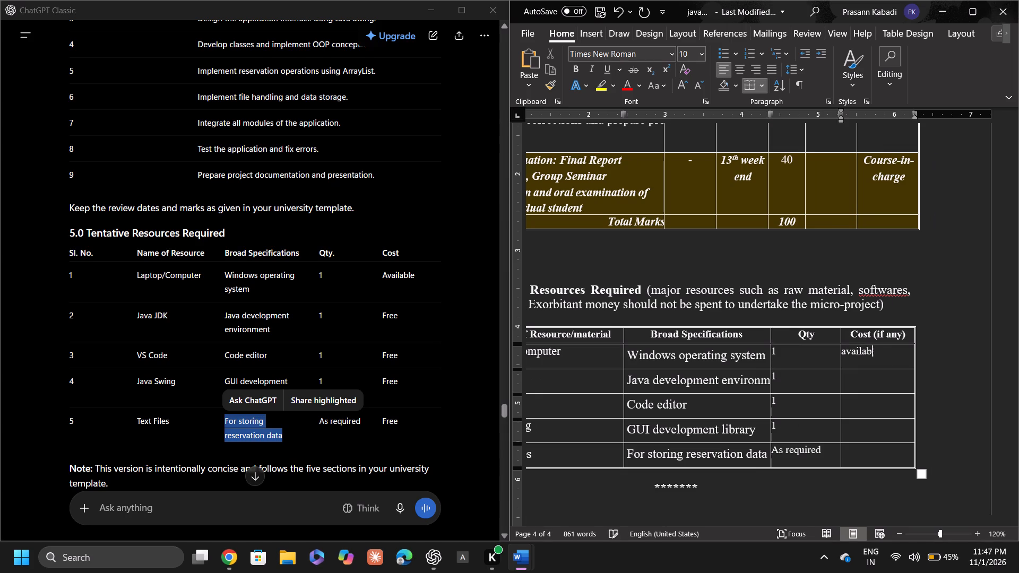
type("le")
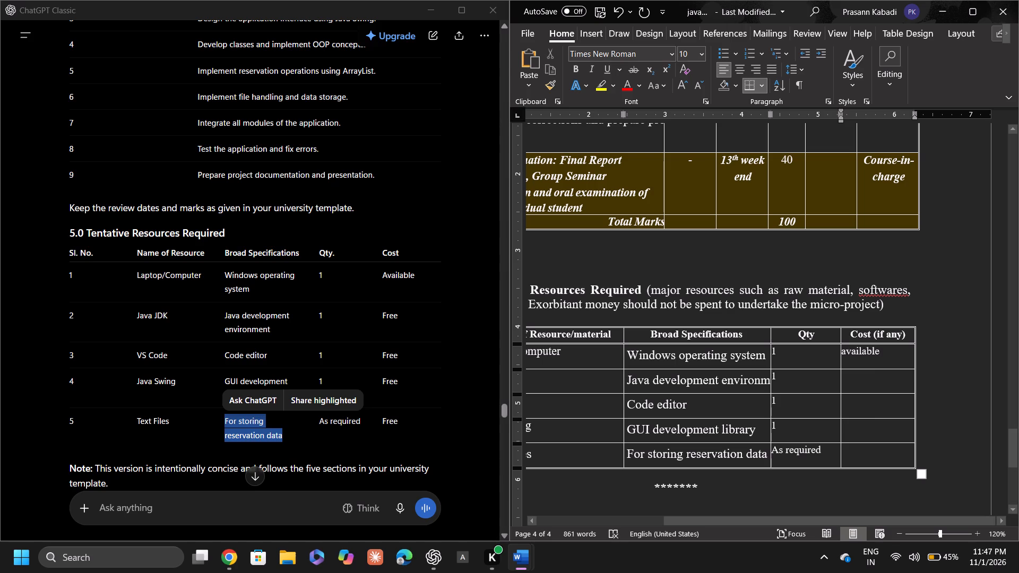
Enter "Free" as the cost for the Java JDK, VS Code, Java Swing and Text Files rows.
left_click(871, 377)
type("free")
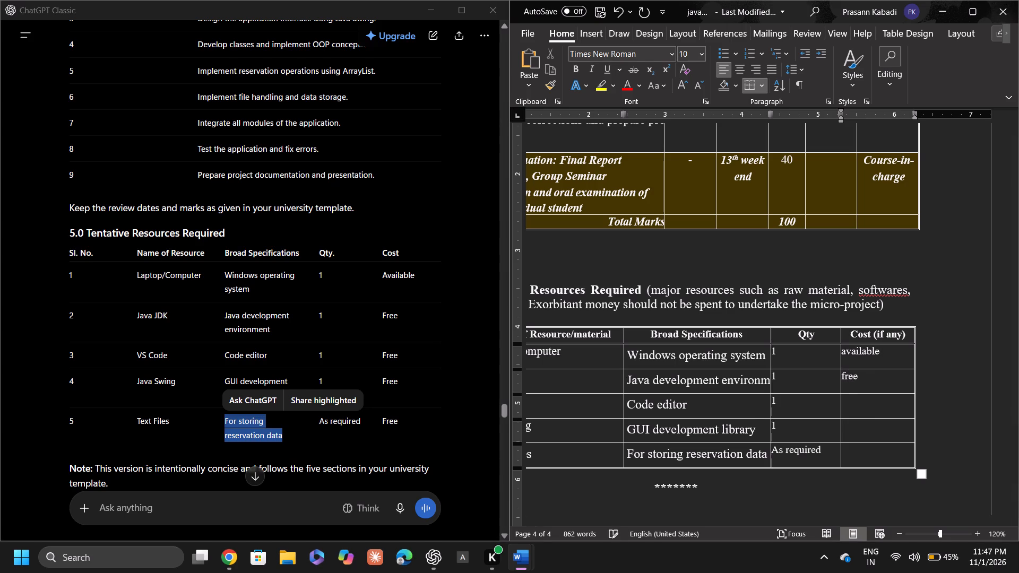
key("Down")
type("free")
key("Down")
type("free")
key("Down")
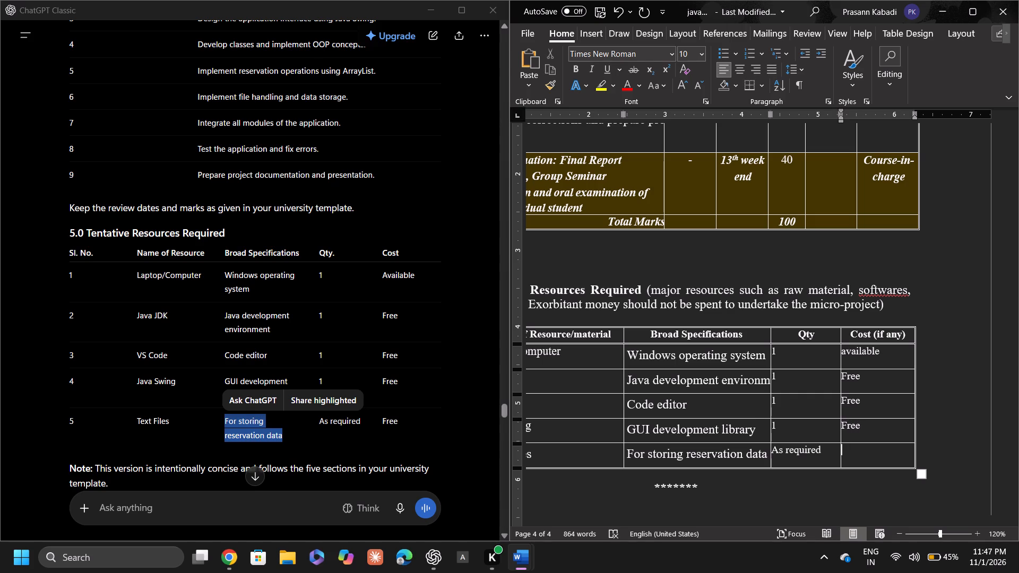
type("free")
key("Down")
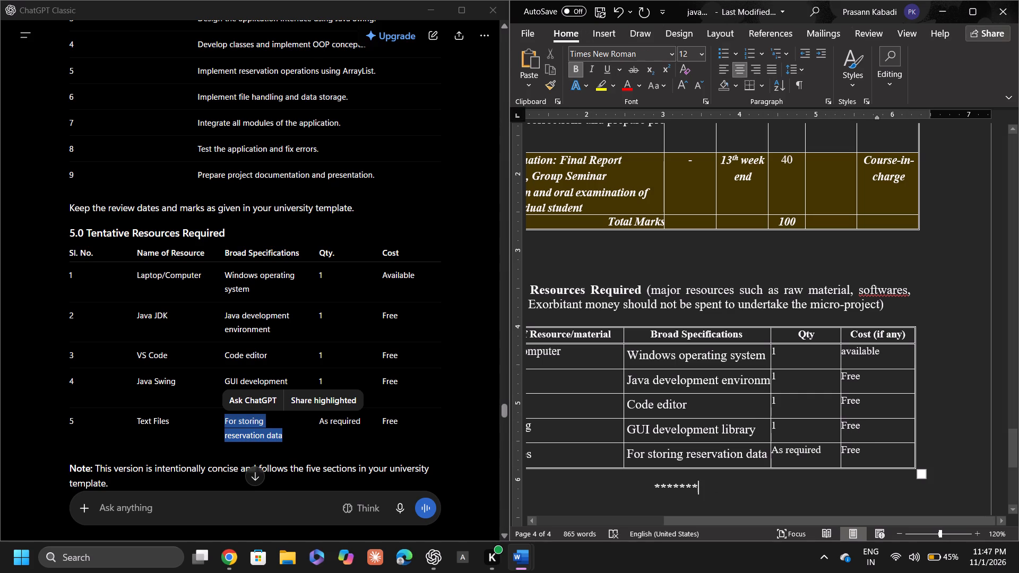
Clear the dotted placeholder from the first entry of the Student Team Members list on page 1.
scroll(967, 410, "down", 2)
scroll(791, 291, "up", 1)
scroll(791, 291, "right", 5)
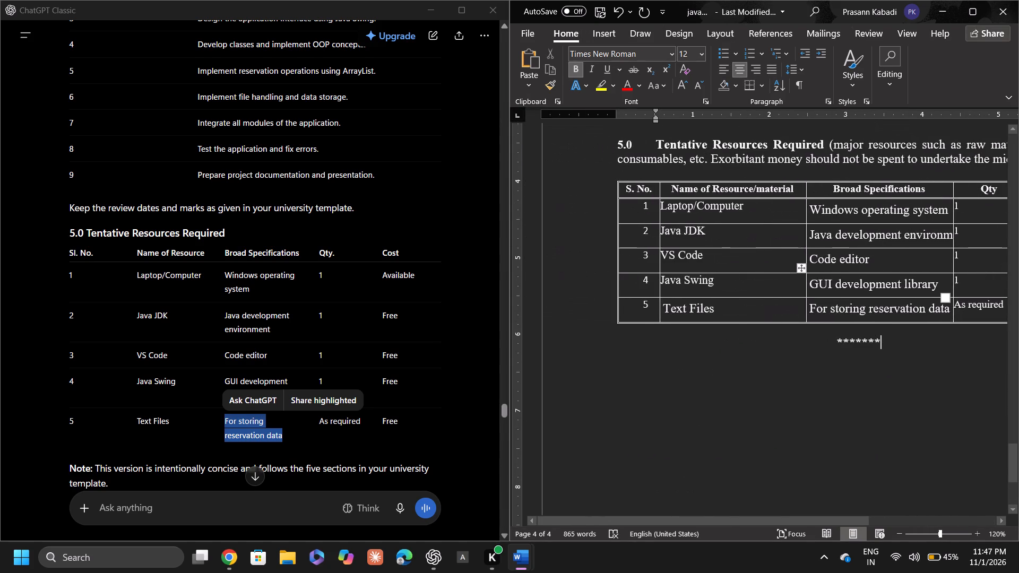
scroll(709, 254, "up", 3)
scroll(709, 254, "left", 2)
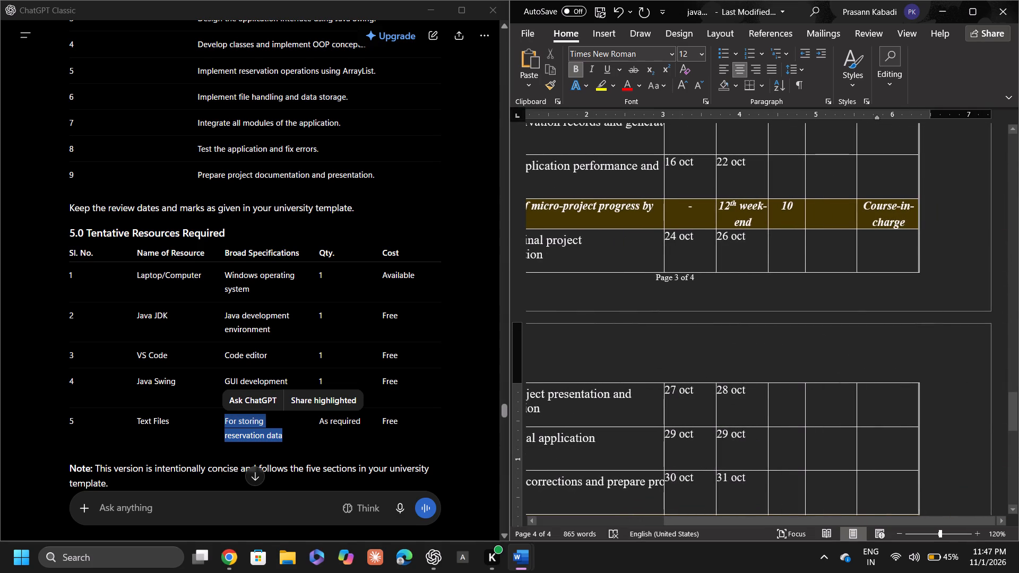
scroll(709, 254, "up", 4)
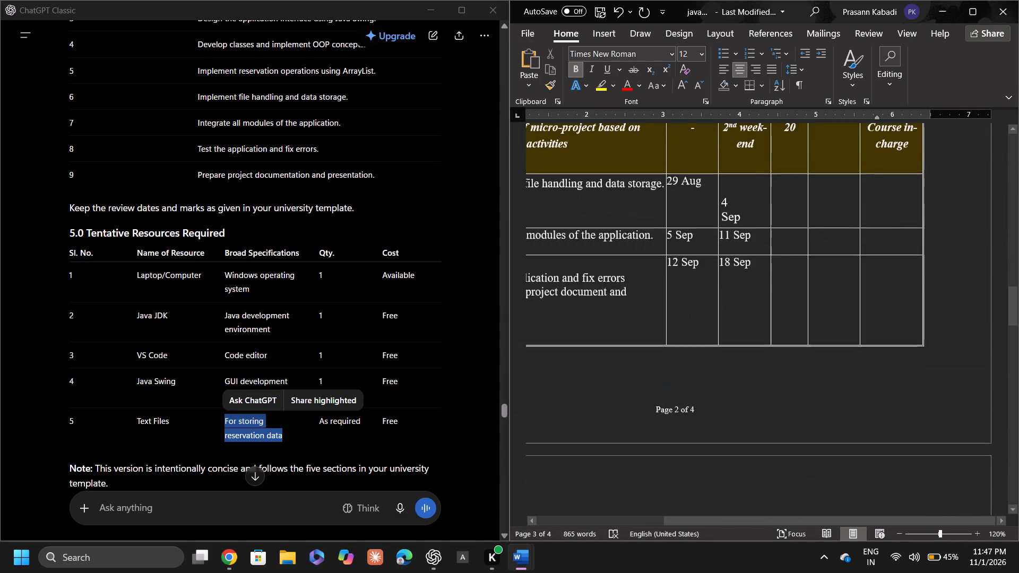
scroll(709, 254, "up", 3)
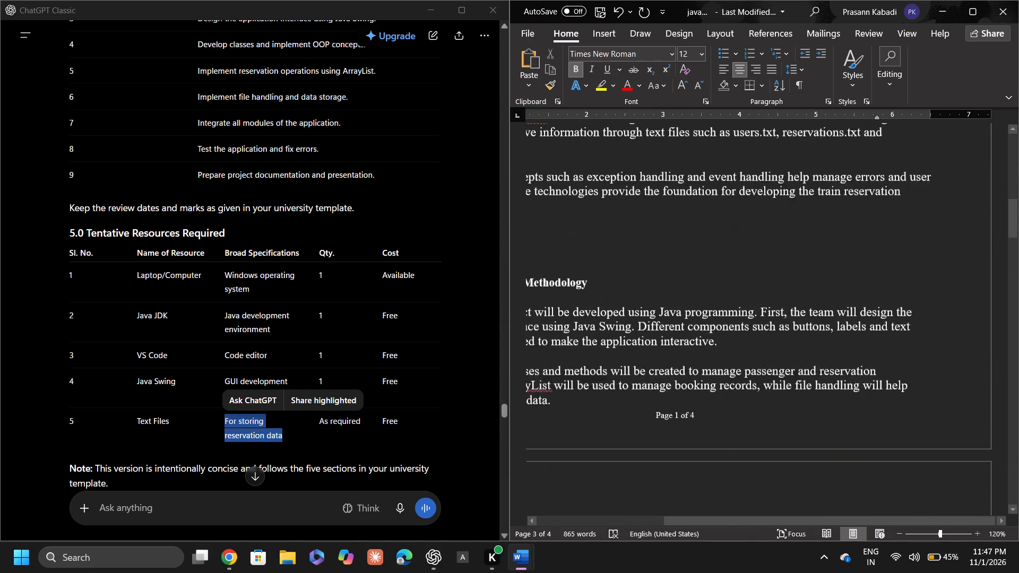
scroll(709, 254, "up", 1)
scroll(709, 254, "right", 3)
scroll(709, 254, "up", 7)
scroll(709, 254, "left", 3)
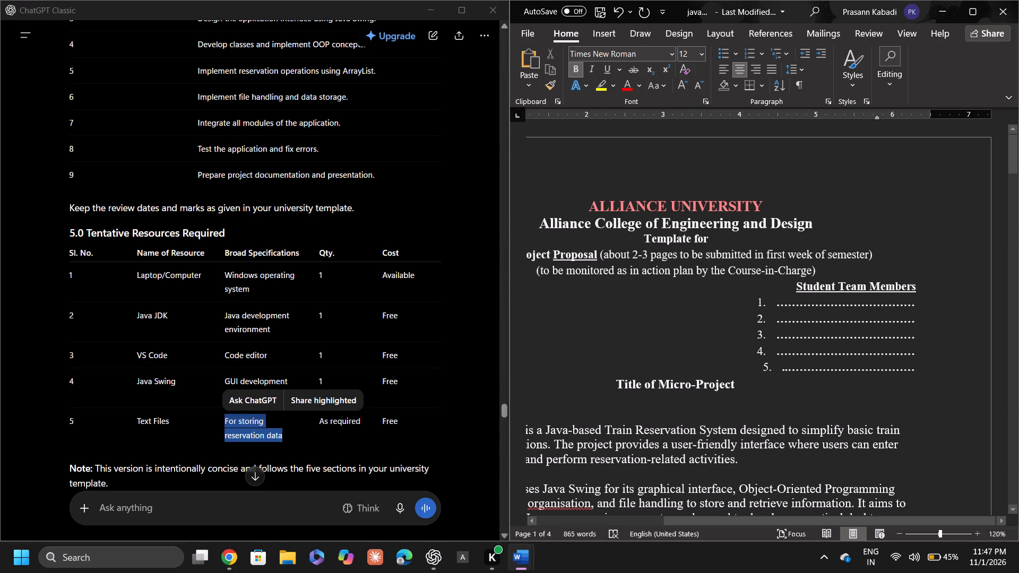
left_click_drag(773, 302, 861, 304)
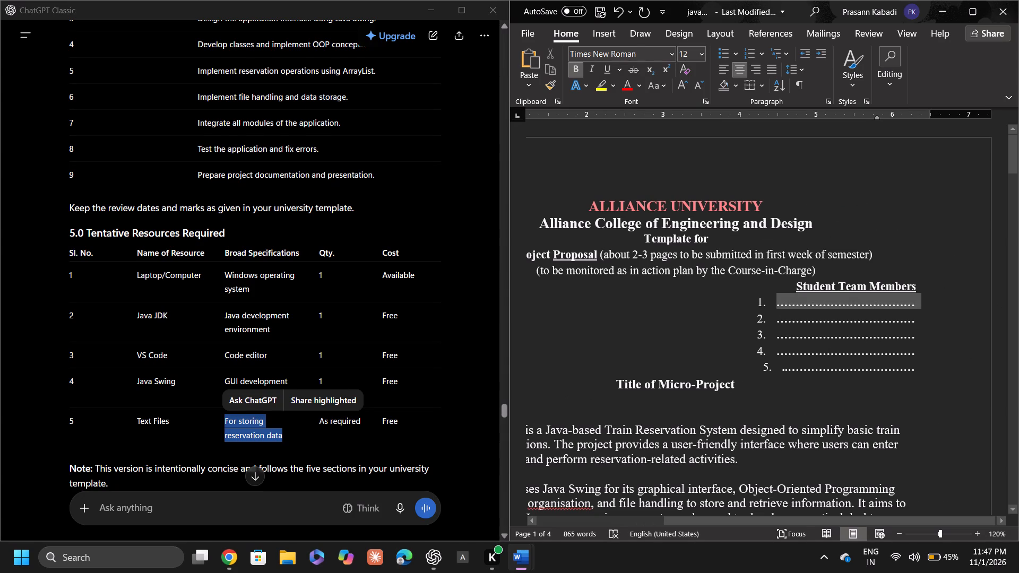
left_click_drag(861, 304, 924, 305)
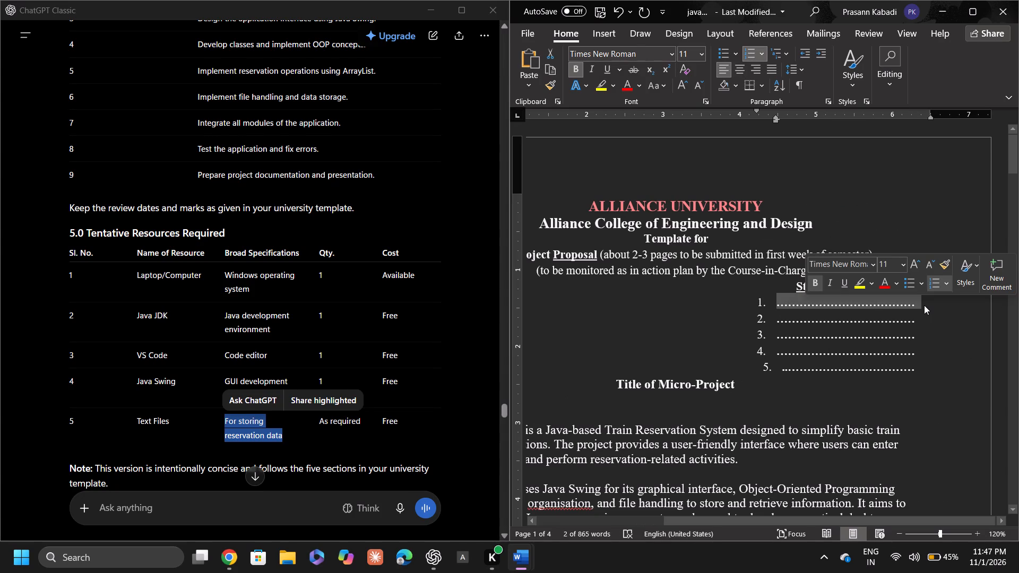
left_click(924, 305)
key("BackSpace")
key("BackSpace")
key("BackSpace")
key("BackSpace")
key("BackSpace")
key("BackSpace")
key("BackSpace")
key("BackSpace")
key("BackSpace")
key("BackSpace")
key("BackSpace")
key("BackSpace")
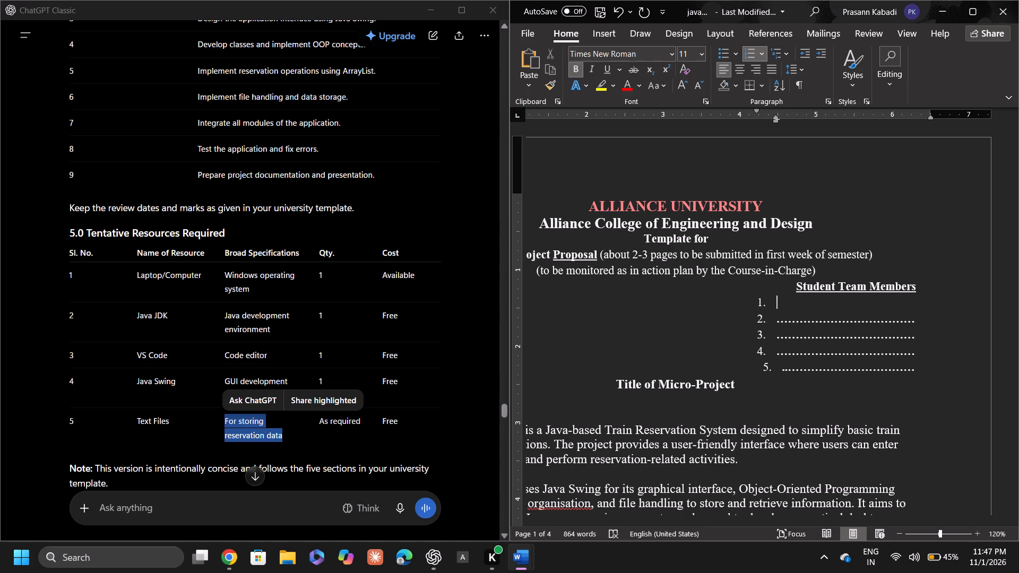
Enter "Shashank" as the first entry in the Student Team Members list.
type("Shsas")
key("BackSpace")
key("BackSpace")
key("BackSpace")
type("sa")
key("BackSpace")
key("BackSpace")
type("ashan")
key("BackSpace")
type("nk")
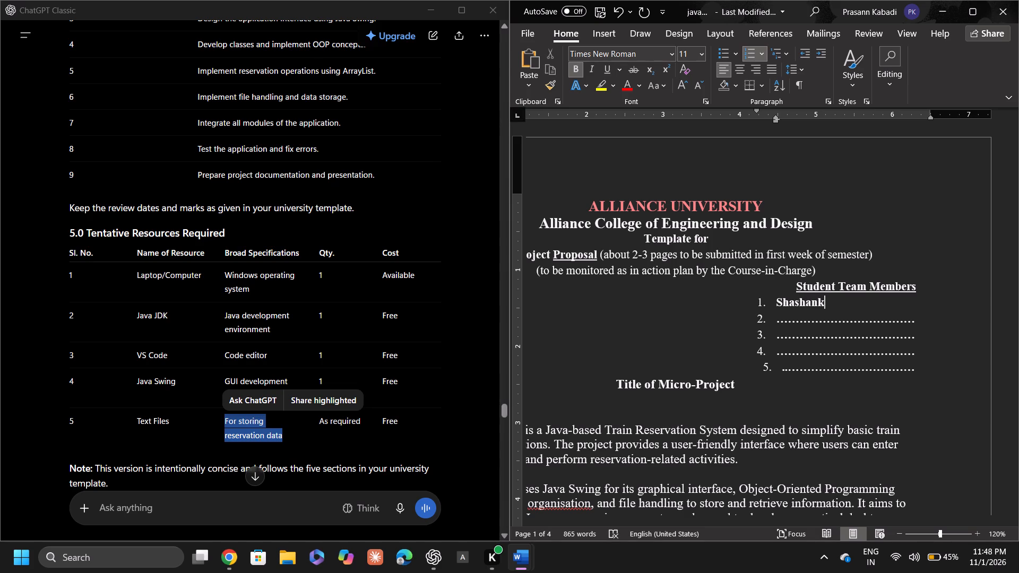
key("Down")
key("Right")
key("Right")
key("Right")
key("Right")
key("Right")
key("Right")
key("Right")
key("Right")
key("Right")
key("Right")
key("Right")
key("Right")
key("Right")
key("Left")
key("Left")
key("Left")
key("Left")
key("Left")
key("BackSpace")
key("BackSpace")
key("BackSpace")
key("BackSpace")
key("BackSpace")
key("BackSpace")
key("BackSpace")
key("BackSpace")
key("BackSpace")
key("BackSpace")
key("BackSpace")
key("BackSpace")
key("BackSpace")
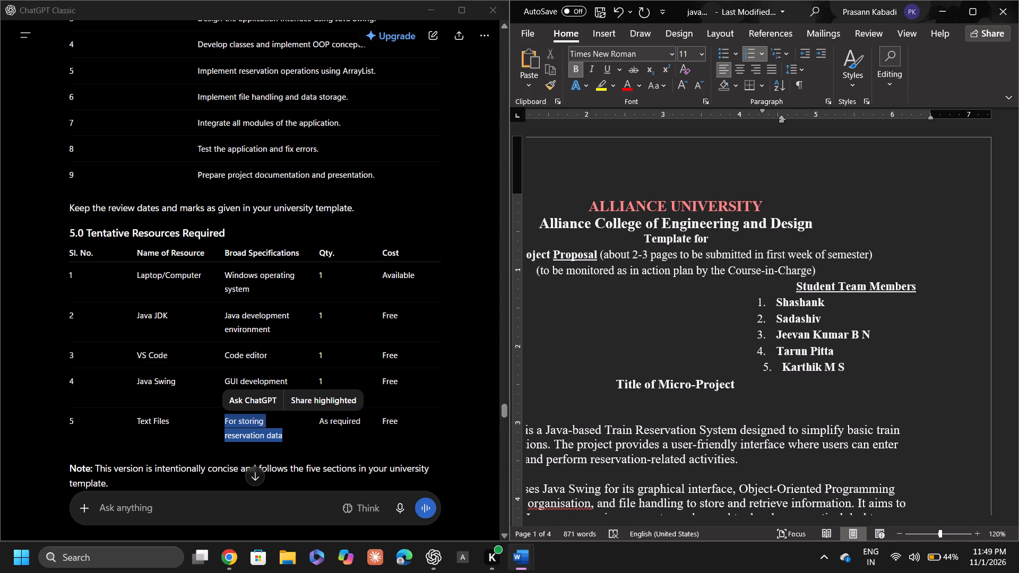
Add a sixth numbered entry to the Student Team Members list with that member's first name, middle initial and surname.
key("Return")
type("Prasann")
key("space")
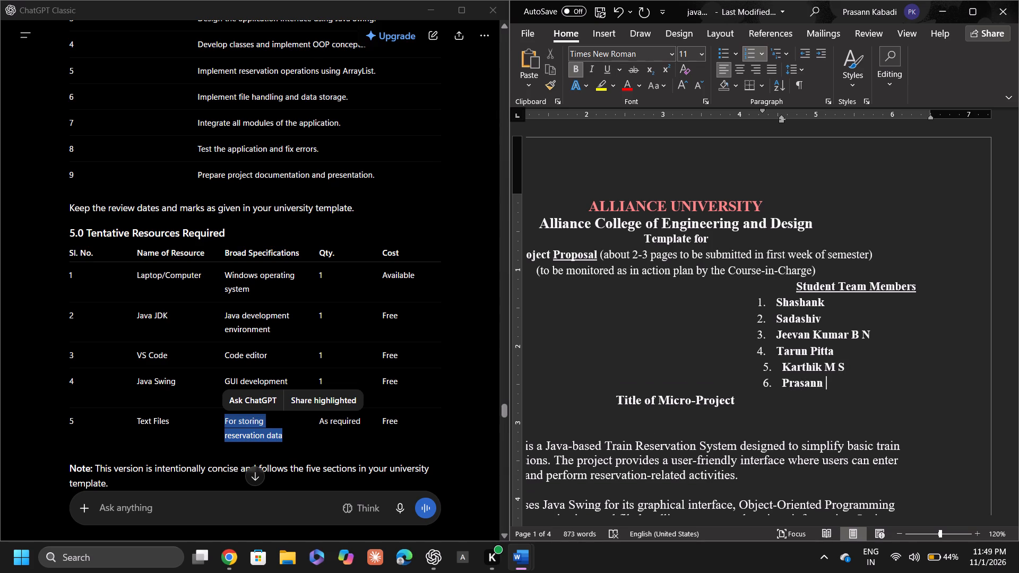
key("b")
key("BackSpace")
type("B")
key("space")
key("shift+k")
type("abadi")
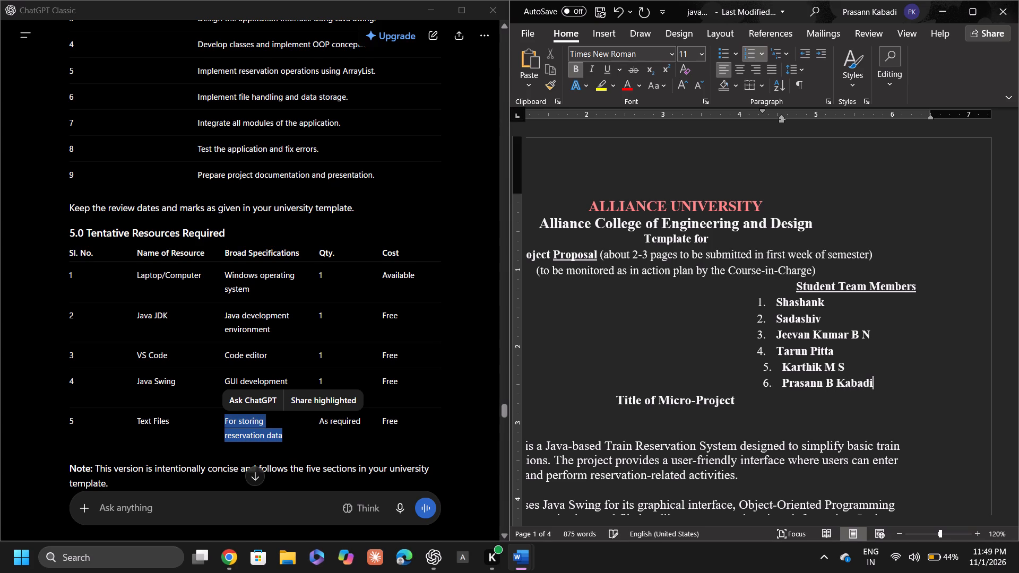
Review the filled-in proposal from the team members list on page 1 through to the resources table on page 4.
left_click(834, 321)
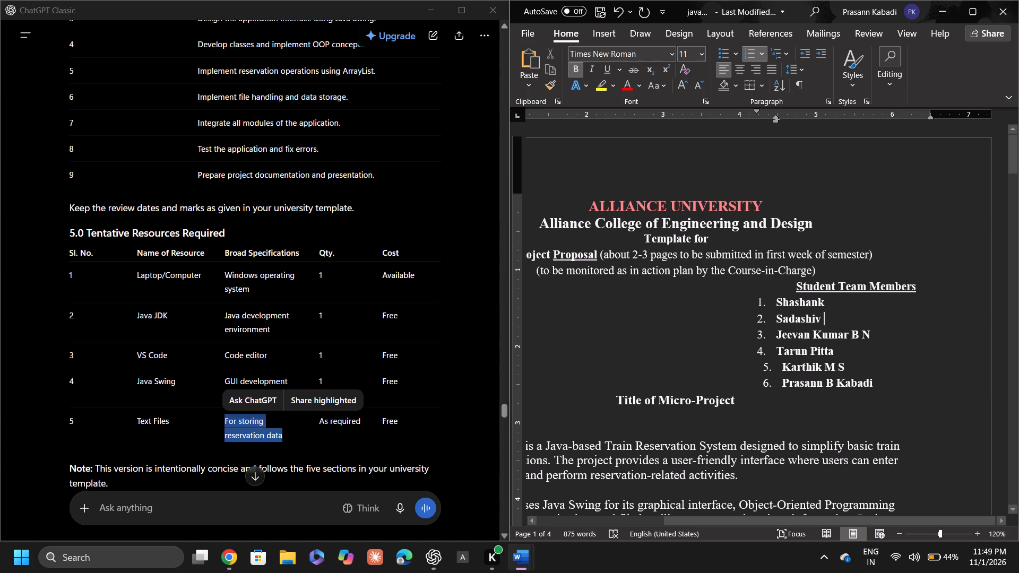
scroll(821, 342, "down", 1)
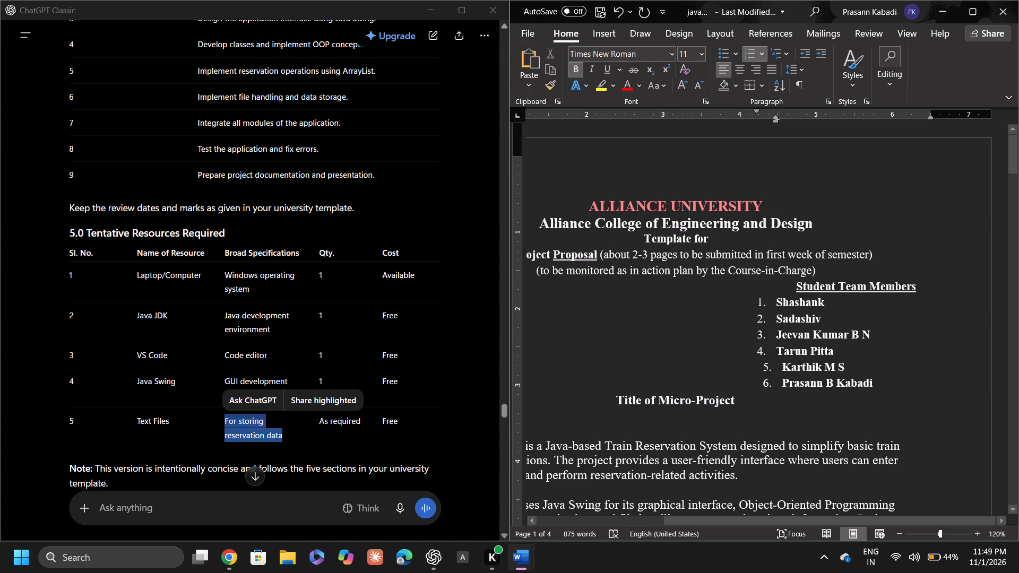
scroll(821, 342, "down", 2)
scroll(821, 342, "right", 2)
scroll(821, 342, "down", 1)
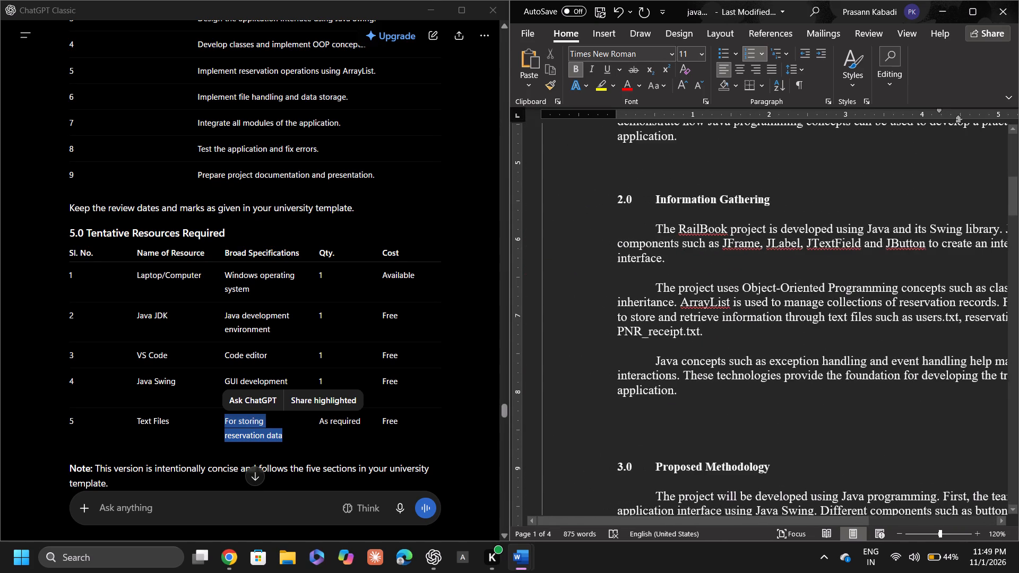
scroll(821, 342, "down", 2)
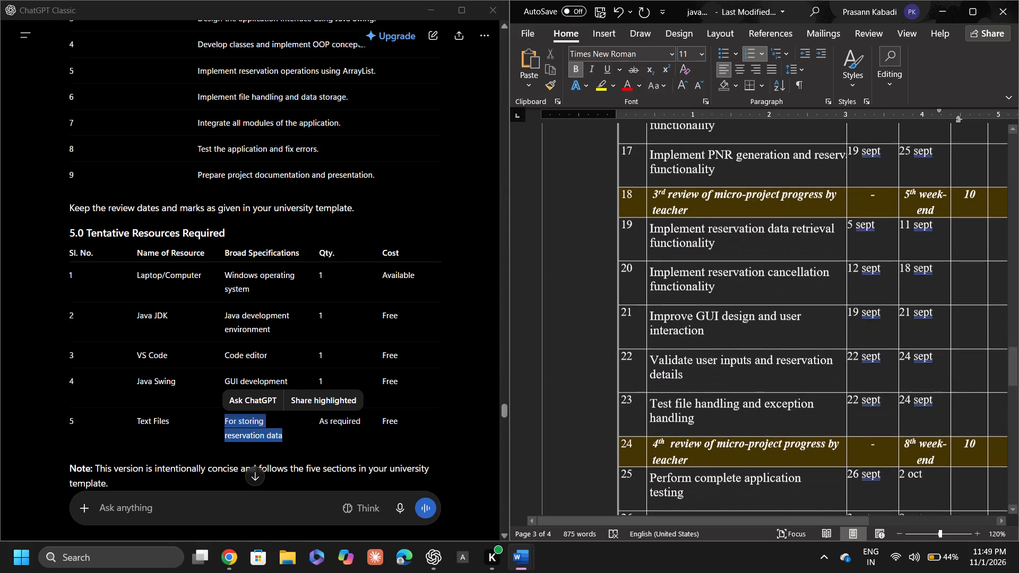
scroll(821, 342, "down", 3)
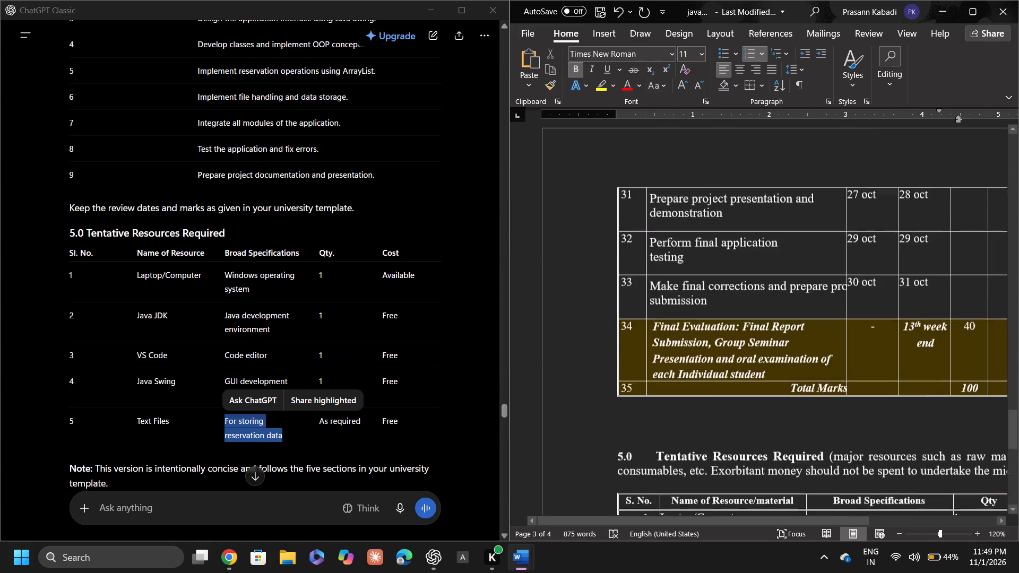
scroll(821, 342, "down", 1)
scroll(788, 301, "down", 1)
scroll(853, 287, "left", 1)
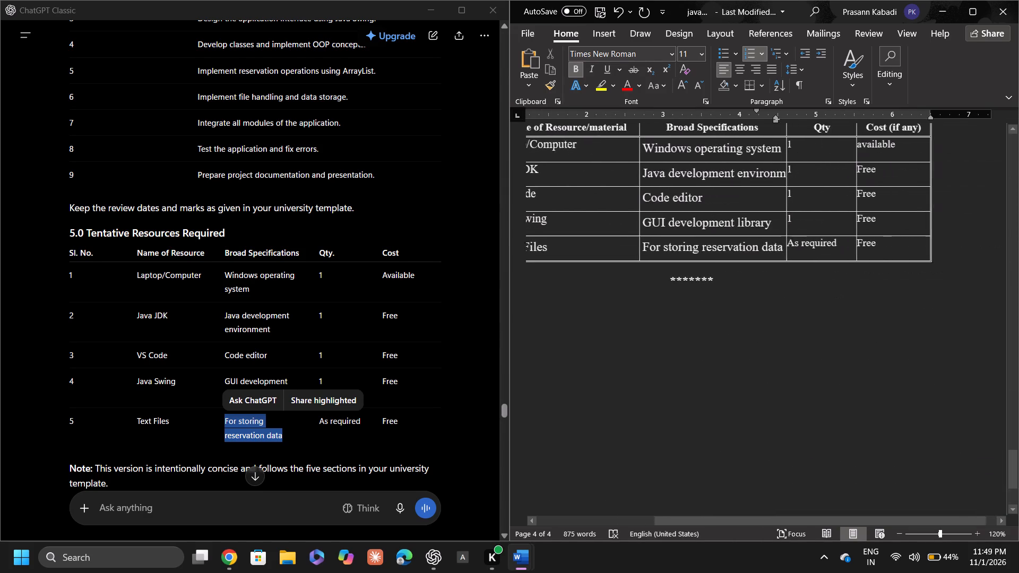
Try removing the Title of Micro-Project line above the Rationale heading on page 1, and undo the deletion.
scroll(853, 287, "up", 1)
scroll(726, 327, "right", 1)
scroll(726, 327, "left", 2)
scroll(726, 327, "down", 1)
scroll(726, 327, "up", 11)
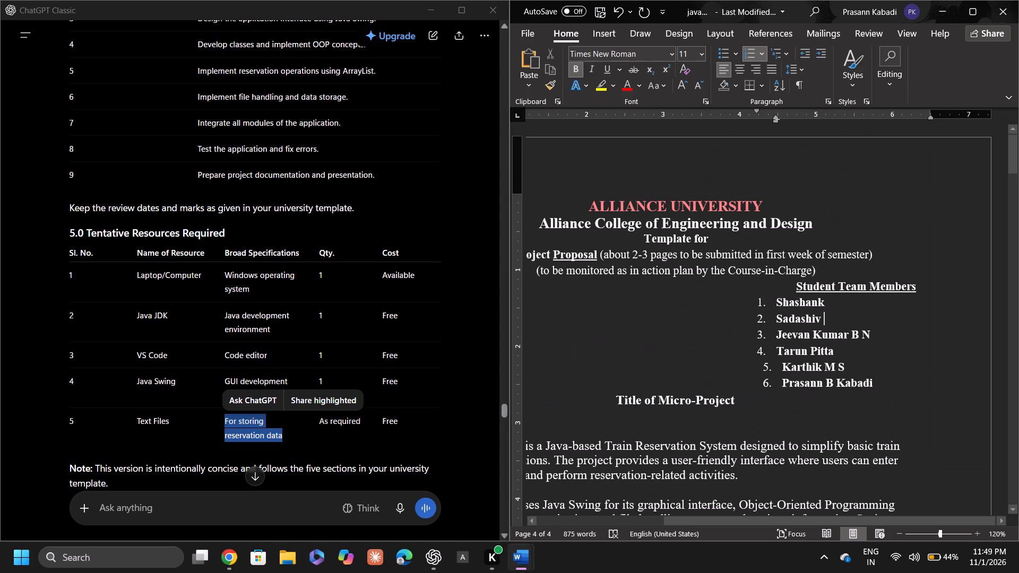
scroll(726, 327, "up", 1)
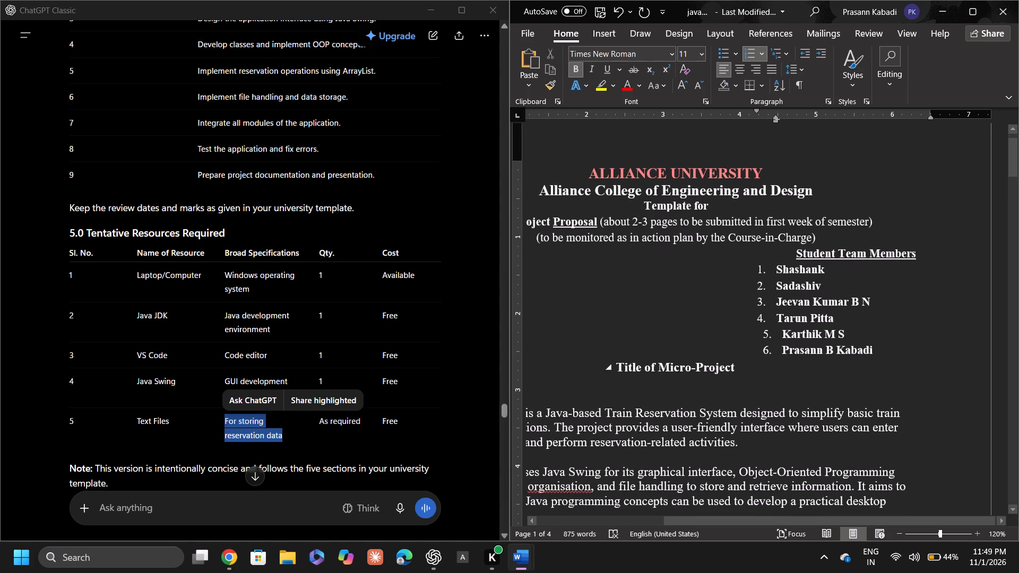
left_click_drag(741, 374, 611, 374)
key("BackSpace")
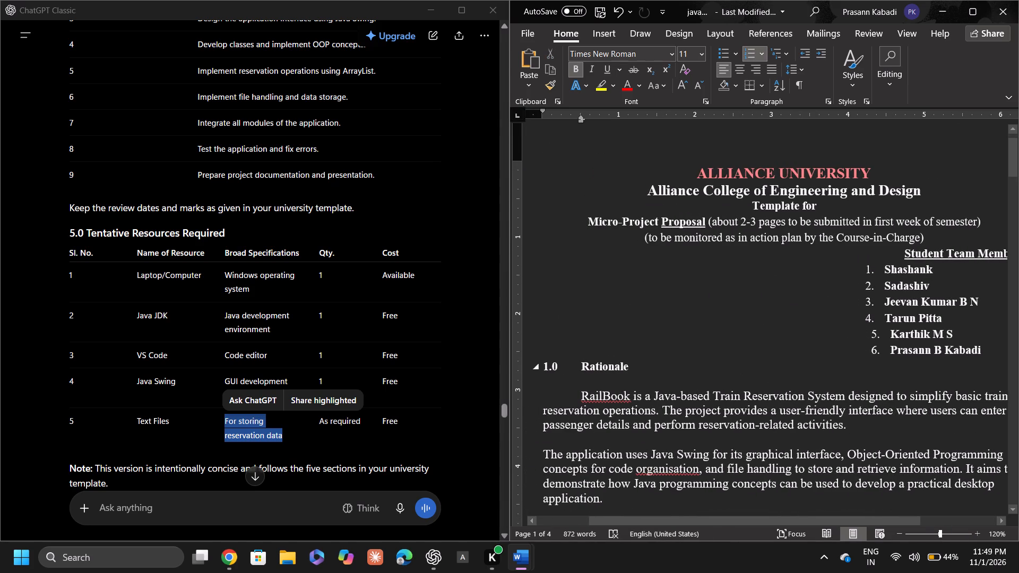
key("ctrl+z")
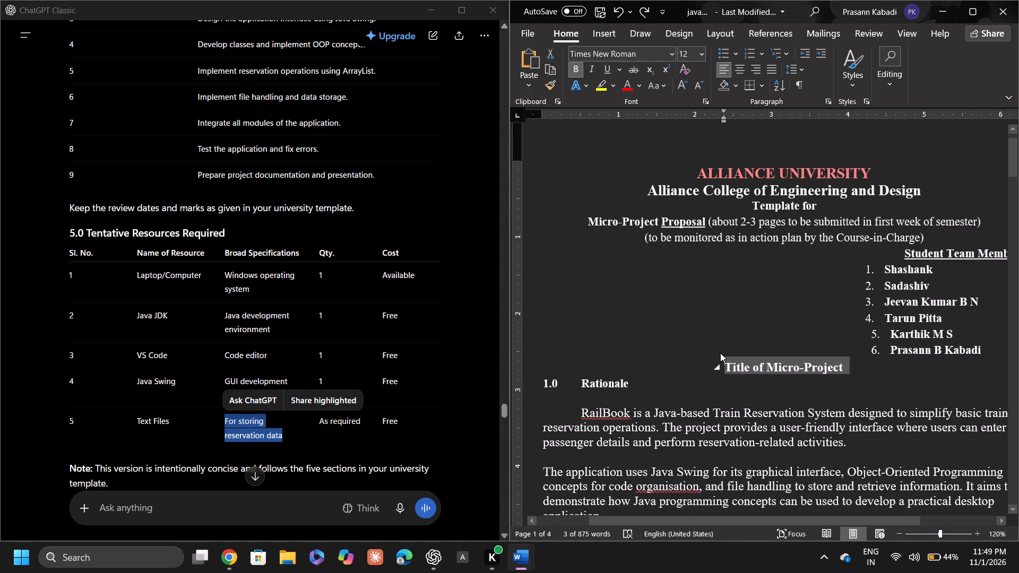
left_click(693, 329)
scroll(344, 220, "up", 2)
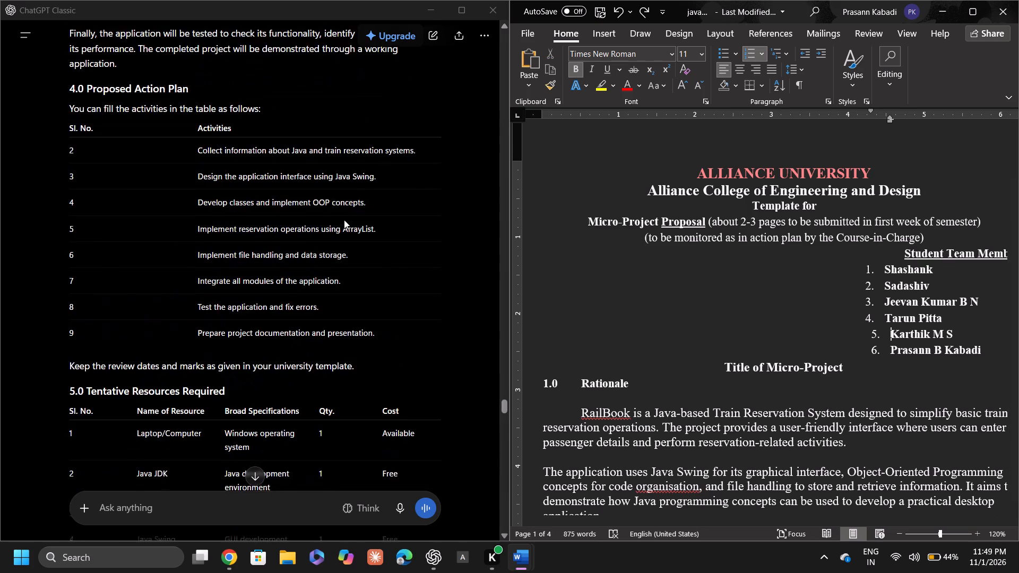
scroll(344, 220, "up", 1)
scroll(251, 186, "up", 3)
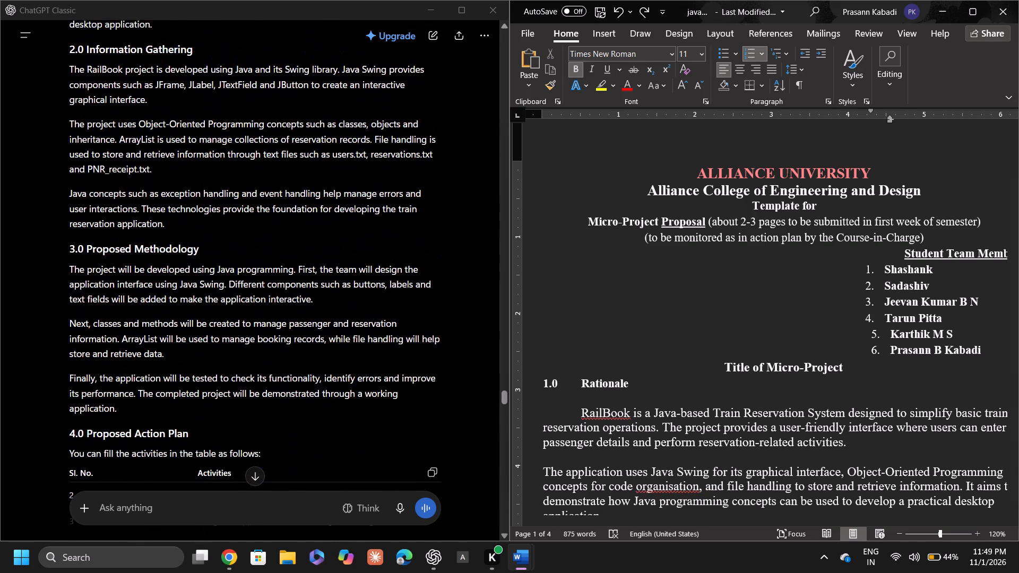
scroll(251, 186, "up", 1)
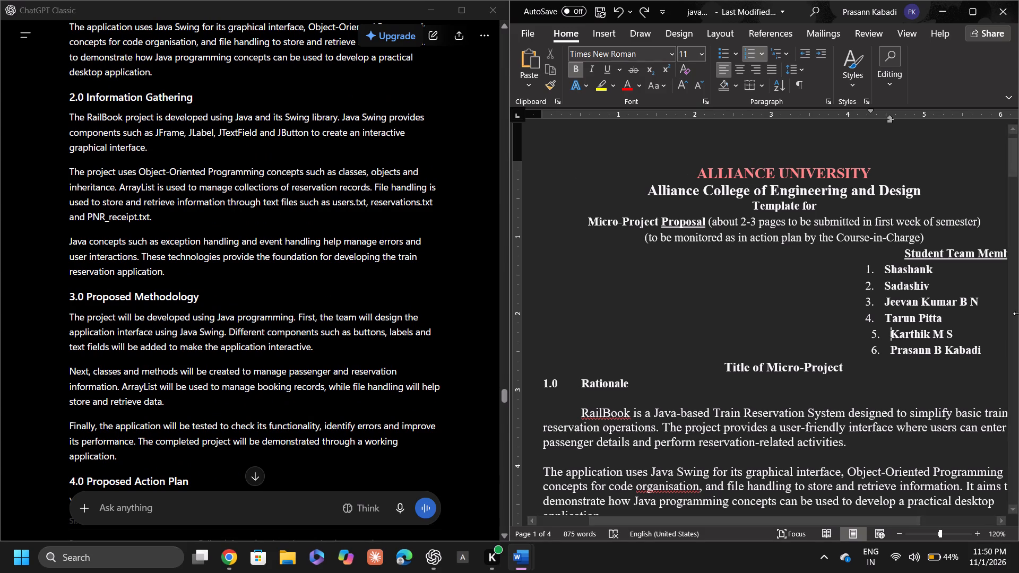
Add the first team member's registration number in parentheses directly after the name in the Student Team Members list.
left_click(943, 271)
key("shift+parenleft")
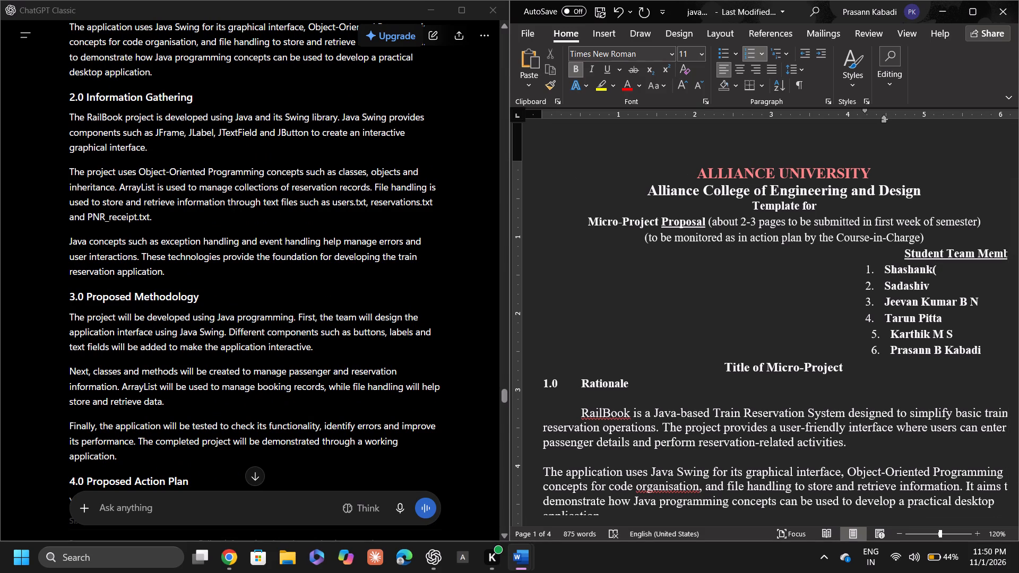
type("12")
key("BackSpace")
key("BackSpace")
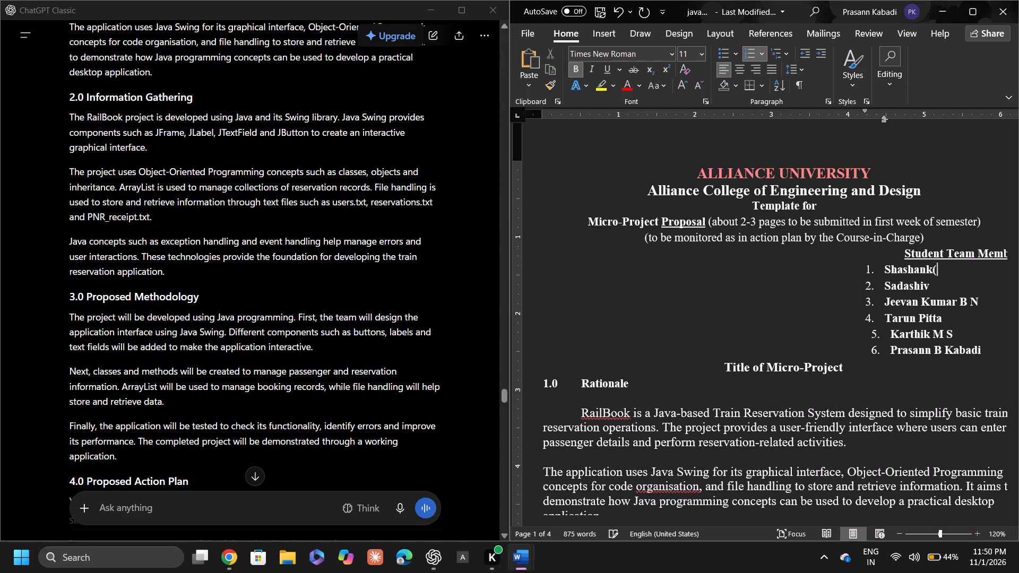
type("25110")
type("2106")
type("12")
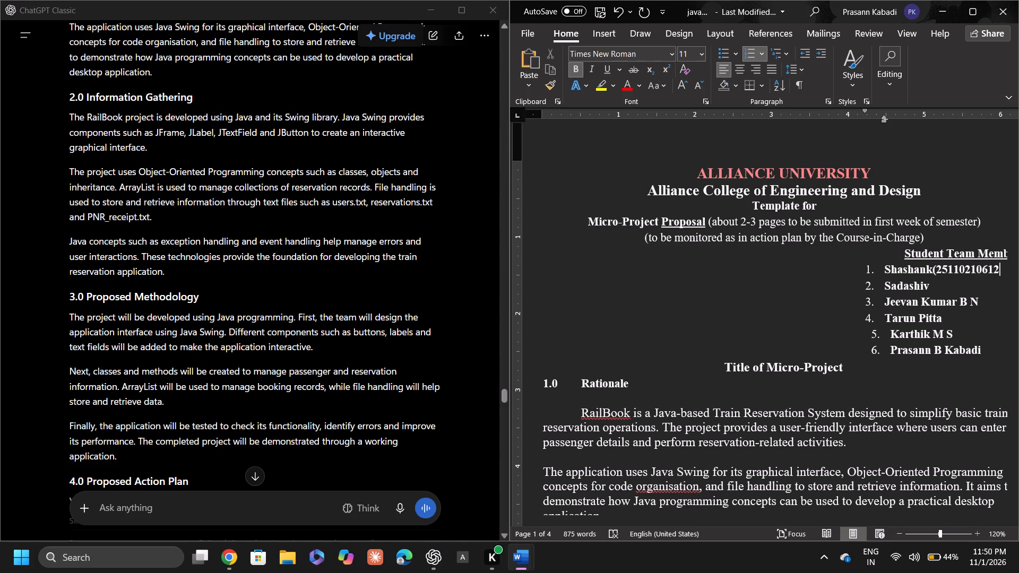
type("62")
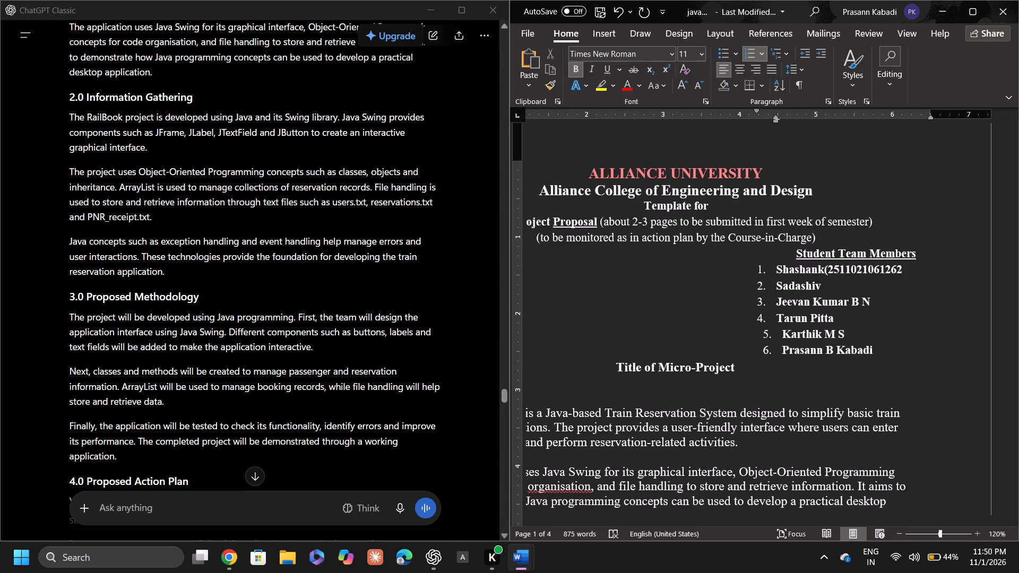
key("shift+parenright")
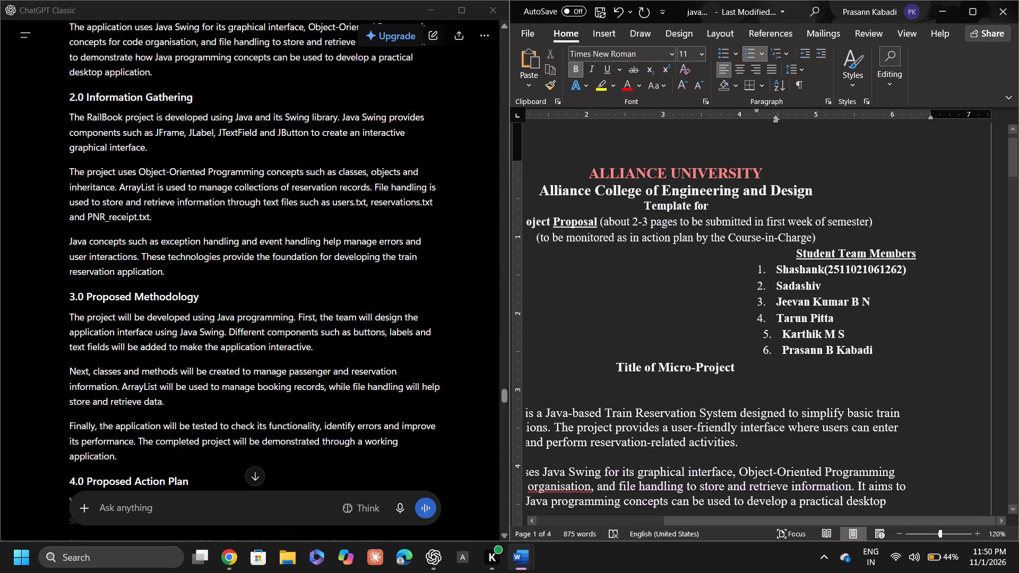
Add the surname to the second entry of the Student Team Members list.
left_click(839, 289)
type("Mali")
Copy the parenthesised registration number from the first entry to the second and replace its last two digits with that member's own.
left_click_drag(822, 267, 902, 269)
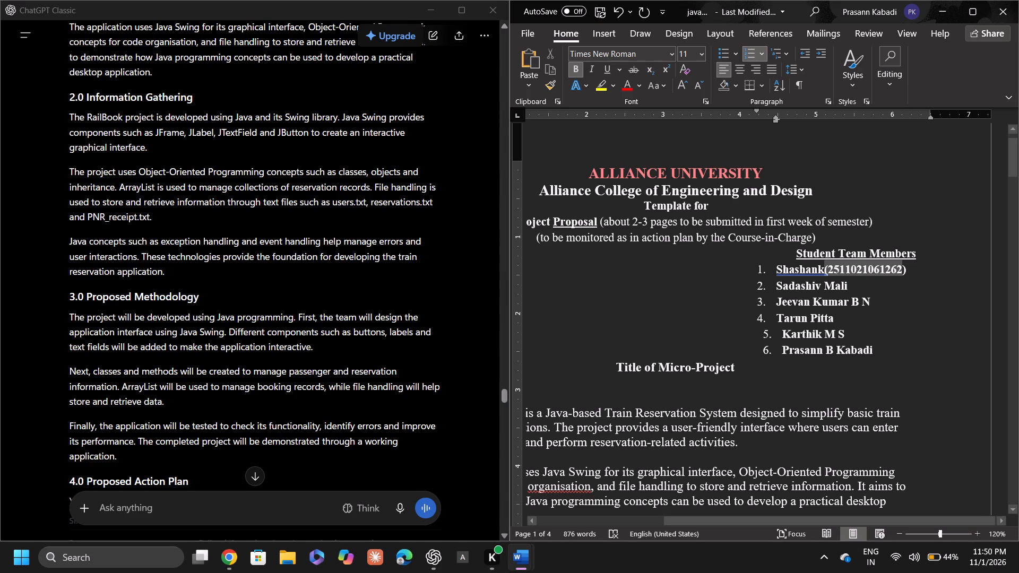
left_click_drag(902, 269, 907, 269)
key("ctrl+c")
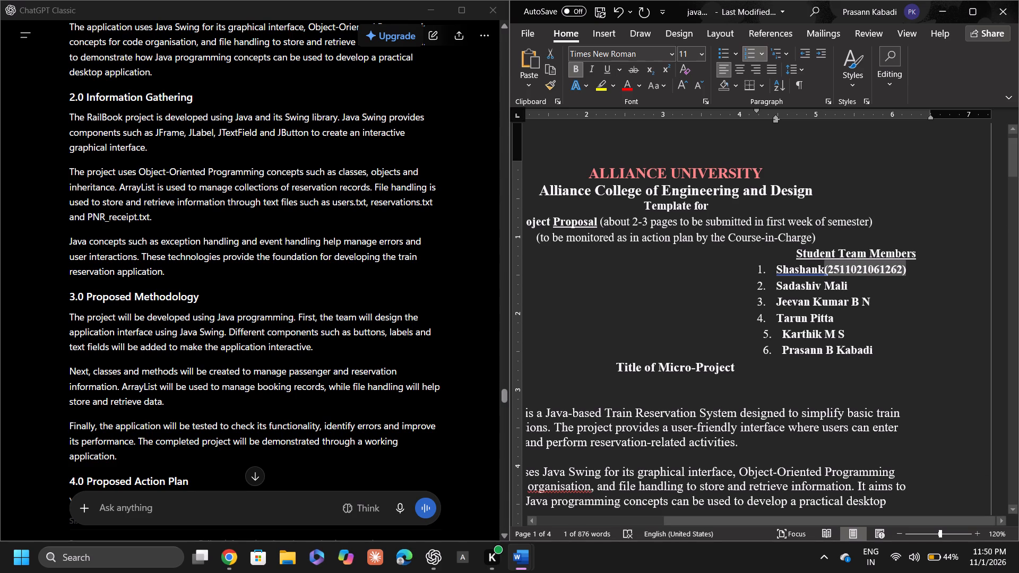
left_click(862, 289)
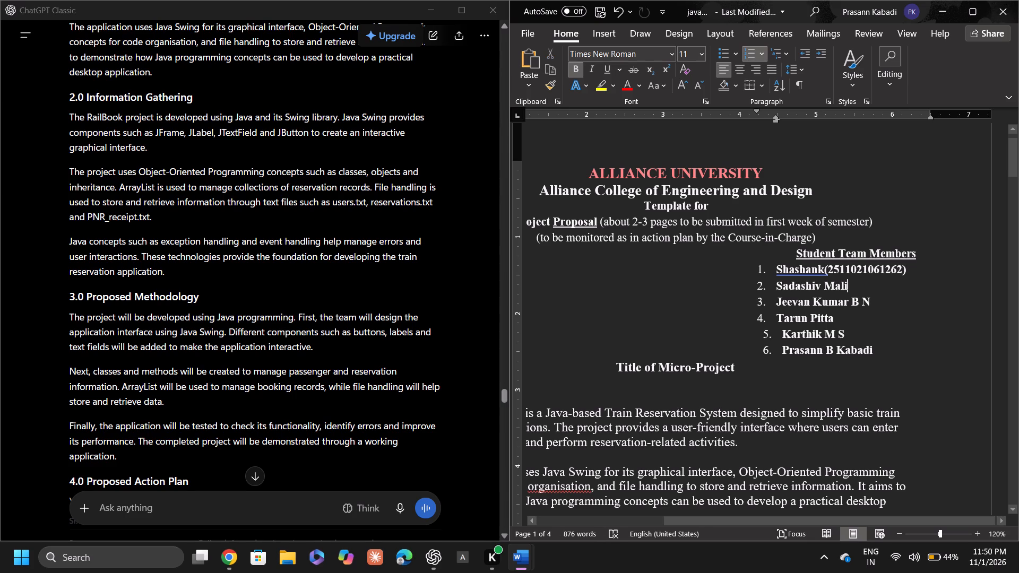
key("ctrl+v")
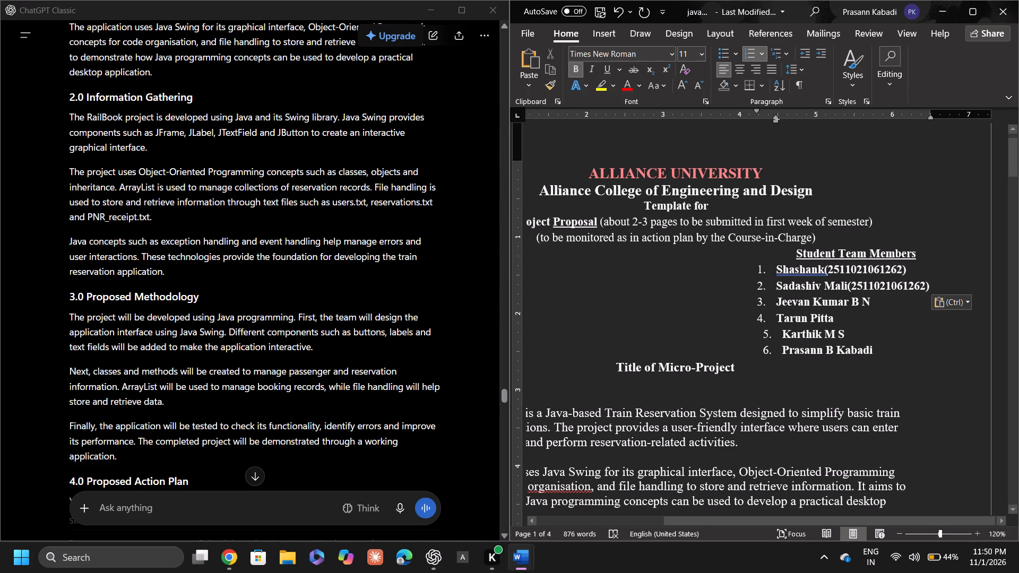
key("Left")
key("Left")
key("Right")
key("BackSpace")
key("BackSpace")
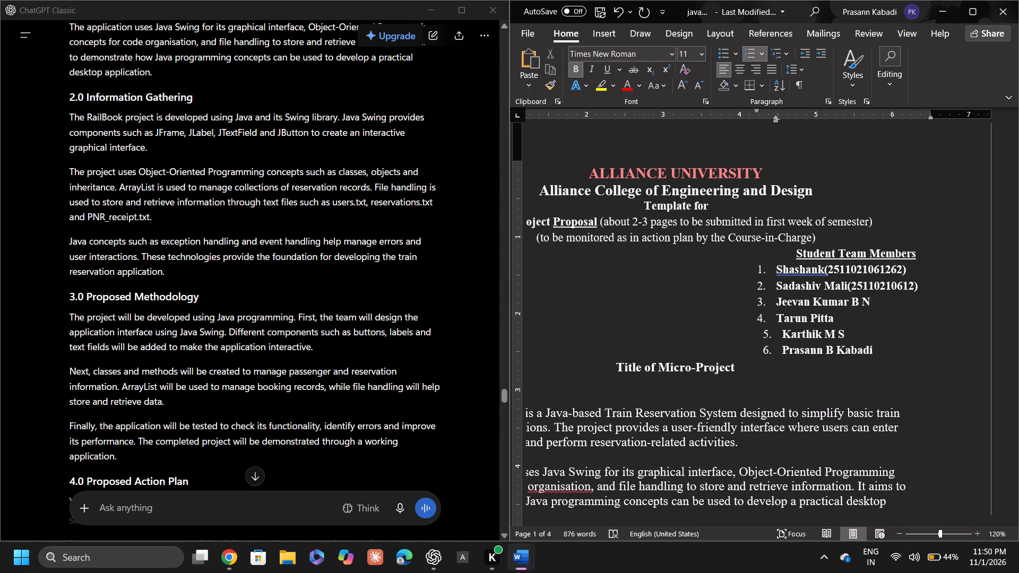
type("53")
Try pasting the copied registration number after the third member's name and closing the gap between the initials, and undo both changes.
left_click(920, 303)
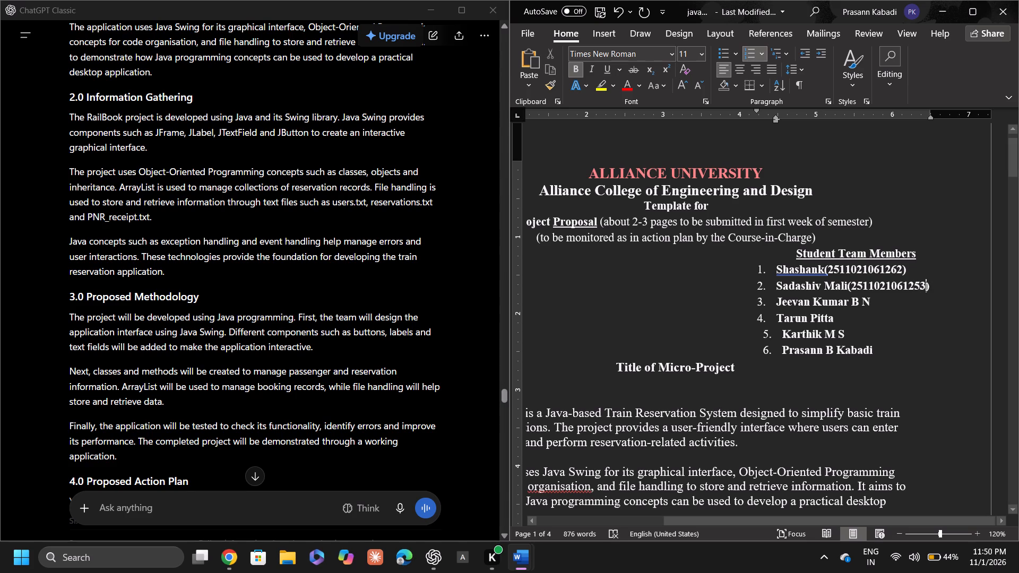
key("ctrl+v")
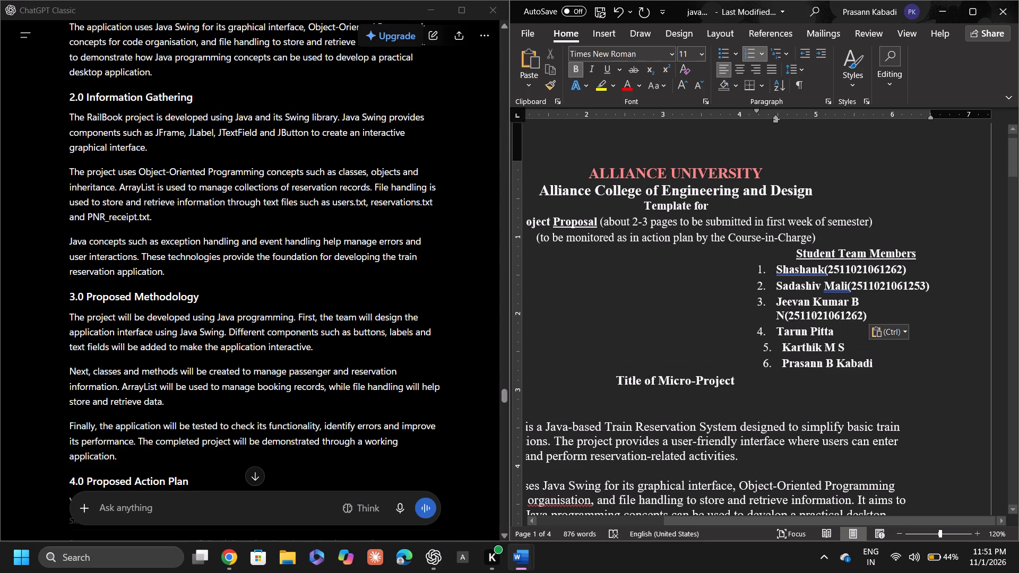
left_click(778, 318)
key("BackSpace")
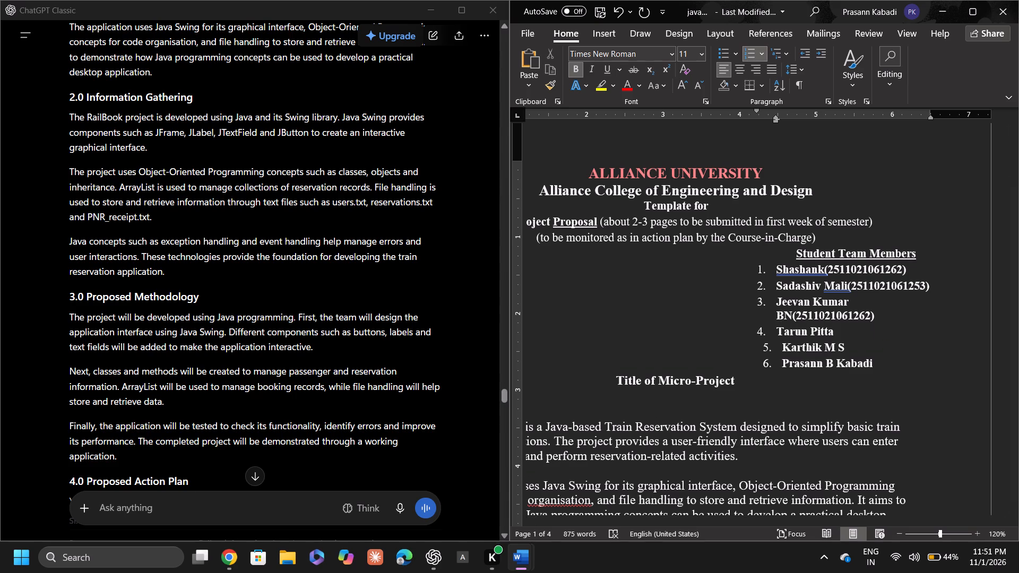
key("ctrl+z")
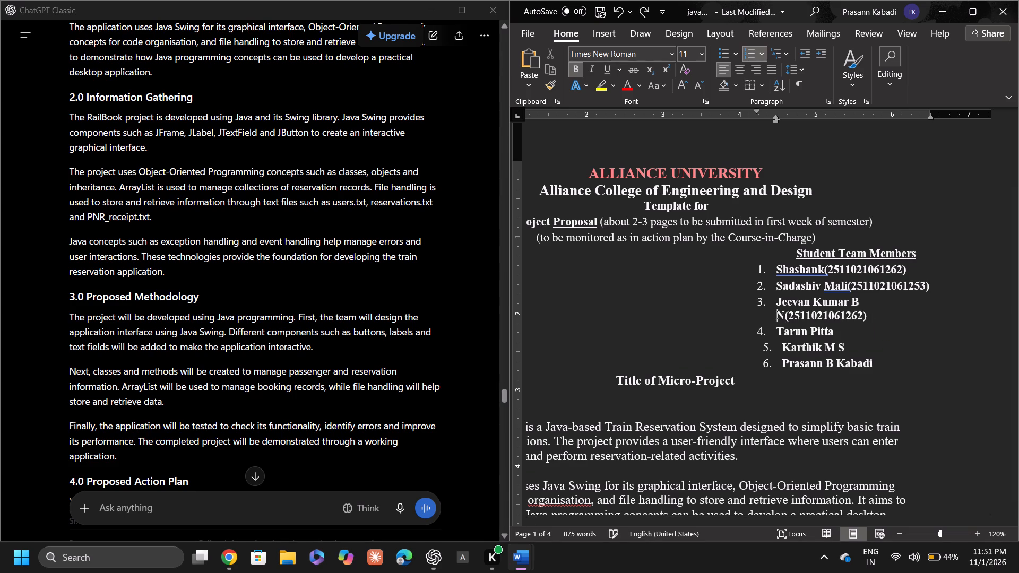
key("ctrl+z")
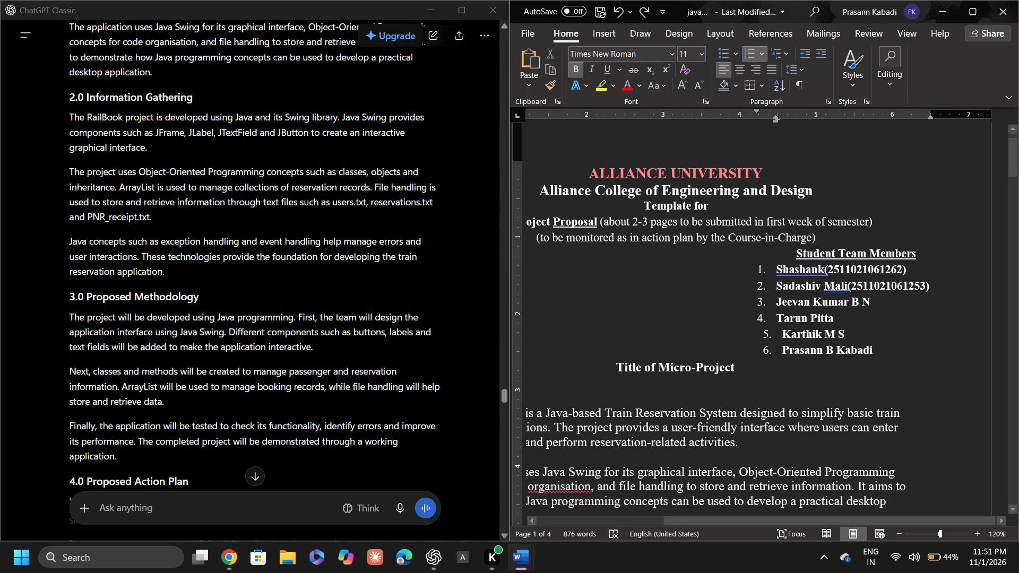
Add only the four-digit ending of the third member's registration number in parentheses after the name.
key("shift+parenleft")
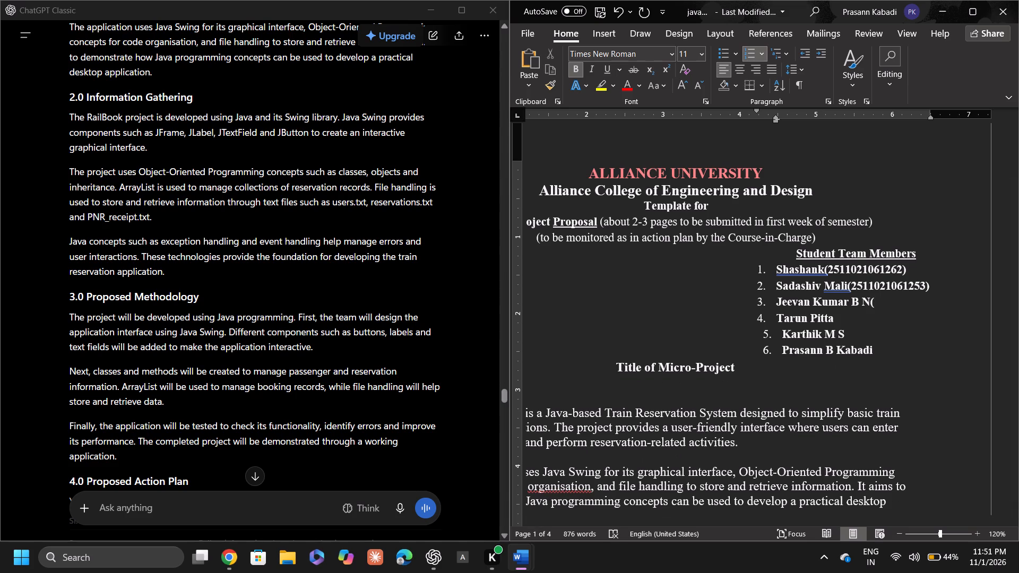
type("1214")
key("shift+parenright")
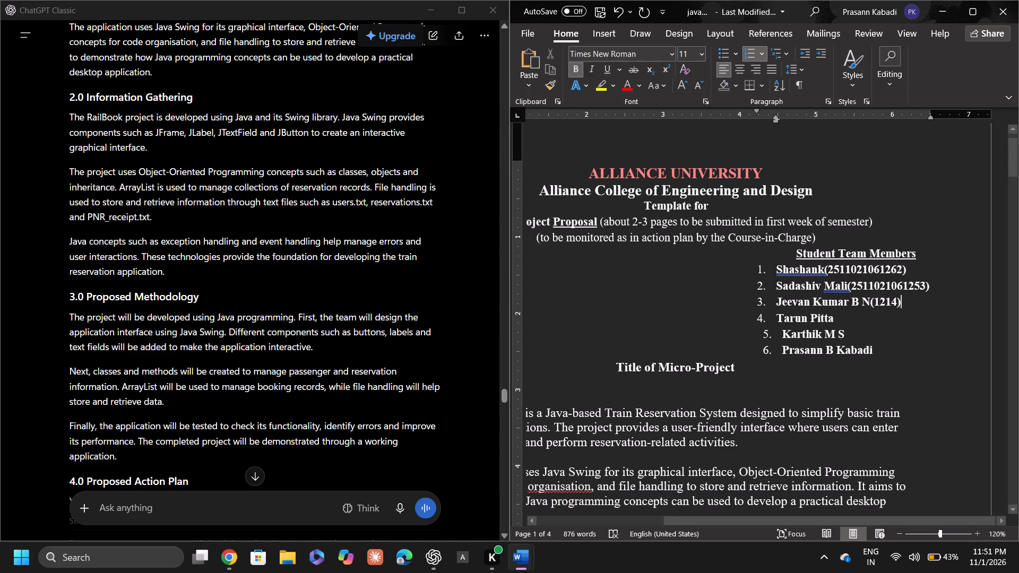
Paste the copied parenthesised registration number after the fourth team member's name and replace its last two digits with that member's own.
left_click(844, 322)
key("ctrl+v")
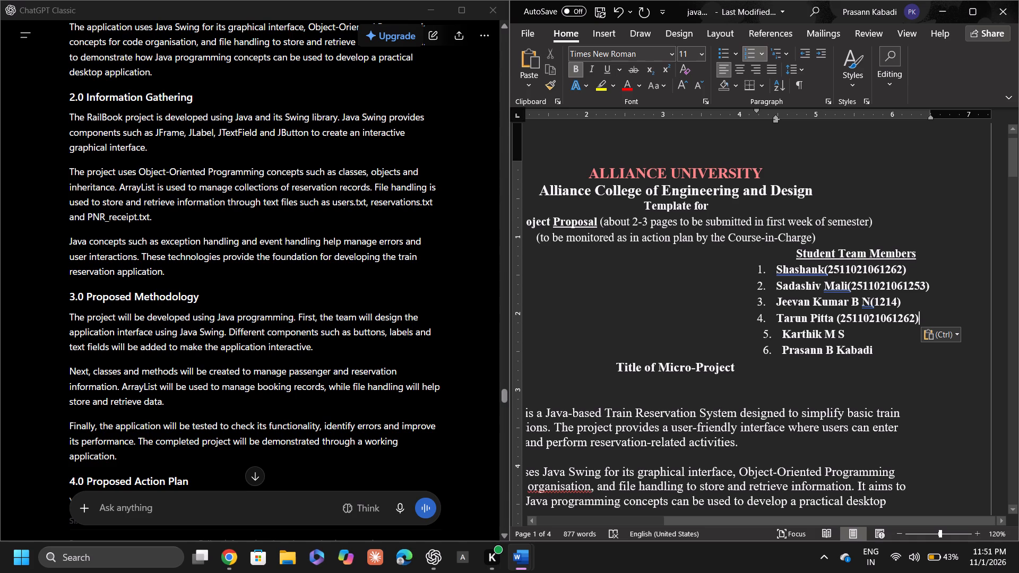
left_click(916, 314)
key("BackSpace")
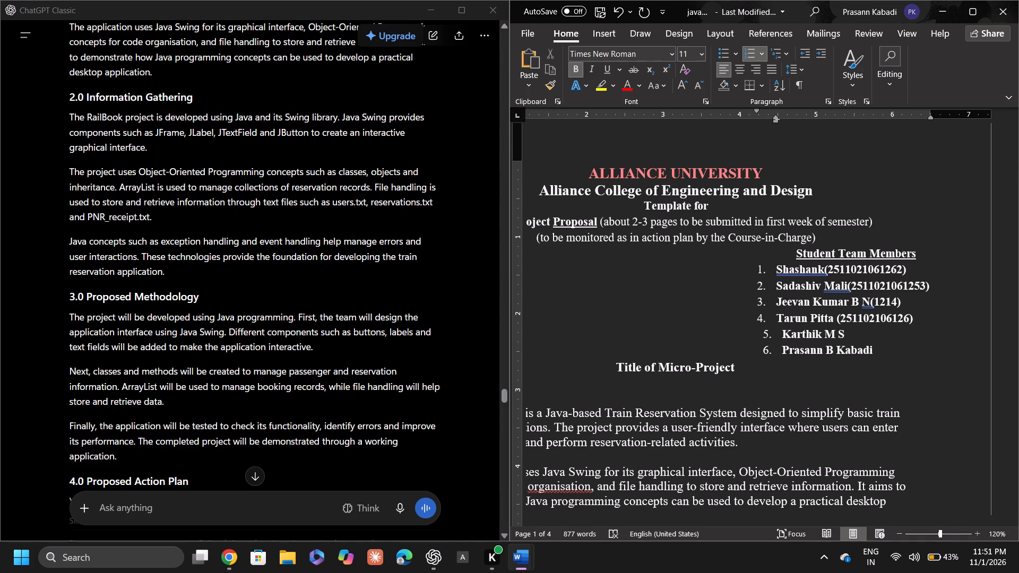
key("BackSpace")
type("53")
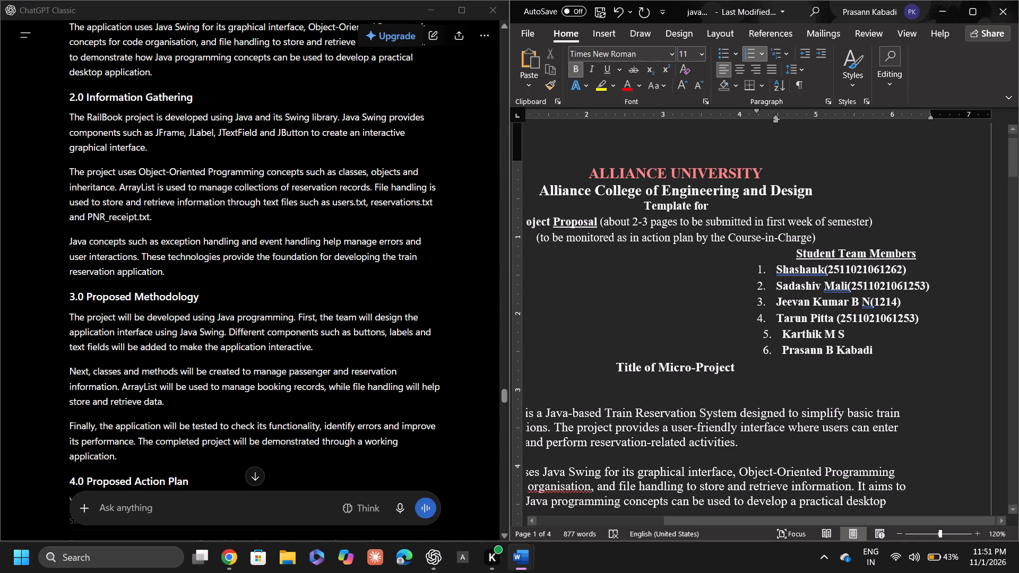
Correct the last two digits of the second team member's registration number.
left_click(925, 285)
key("BackSpace")
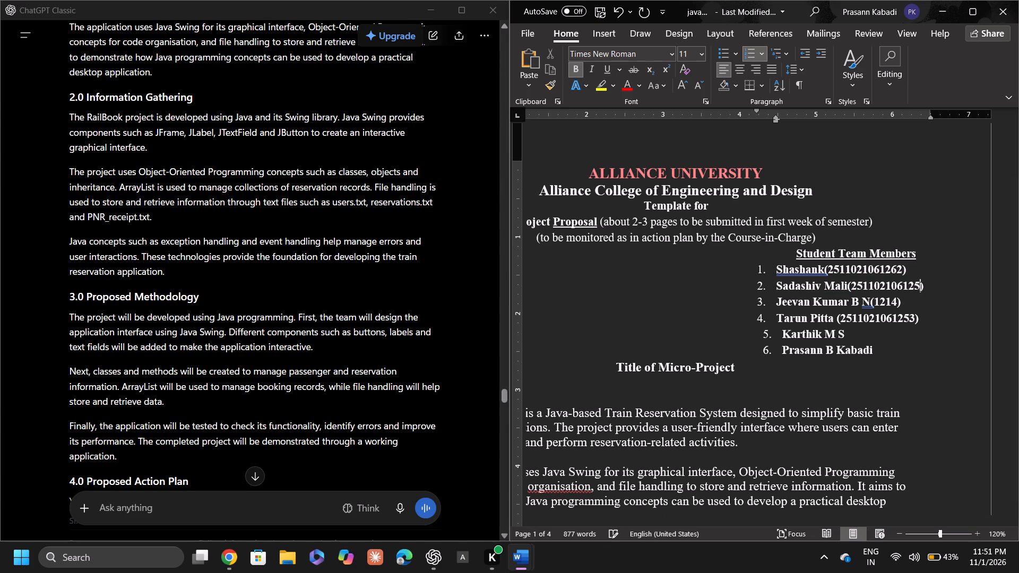
key("BackSpace")
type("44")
Paste the copied parenthesised registration number after the fifth team member's name and replace its last two digits with that member's own.
left_click(847, 327)
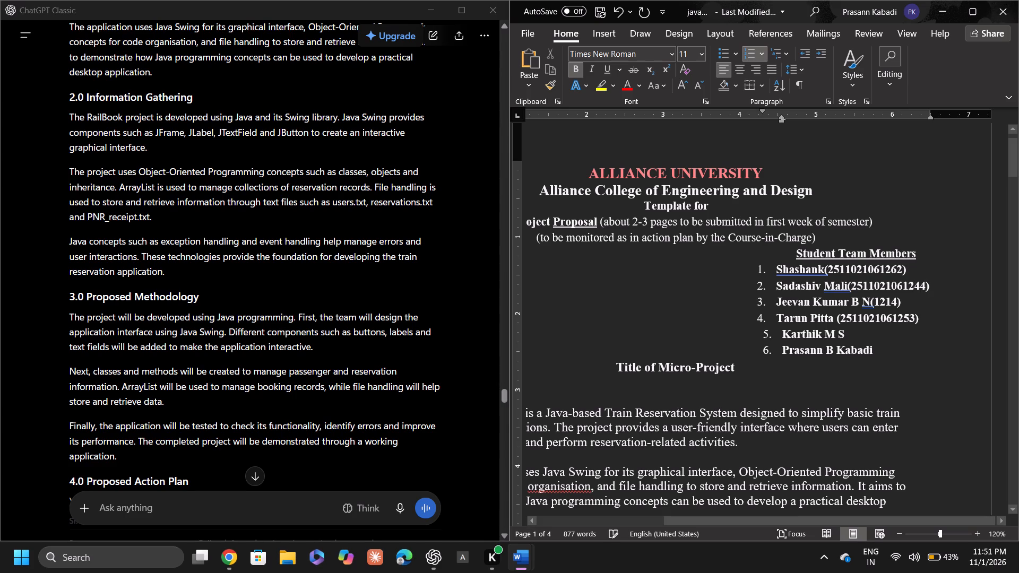
key("ctrl+v")
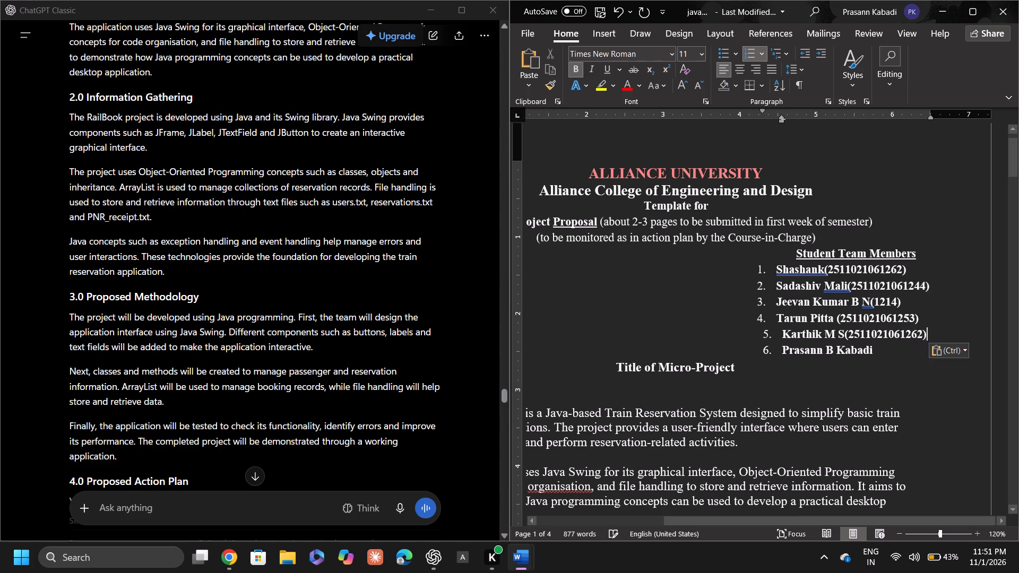
left_click(921, 335)
key("BackSpace")
key("BackSpace")
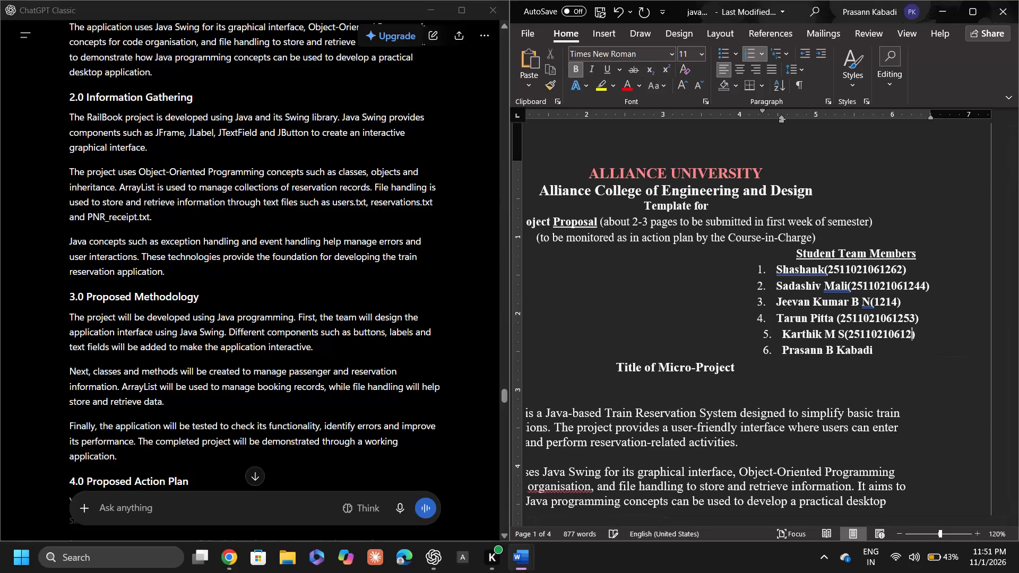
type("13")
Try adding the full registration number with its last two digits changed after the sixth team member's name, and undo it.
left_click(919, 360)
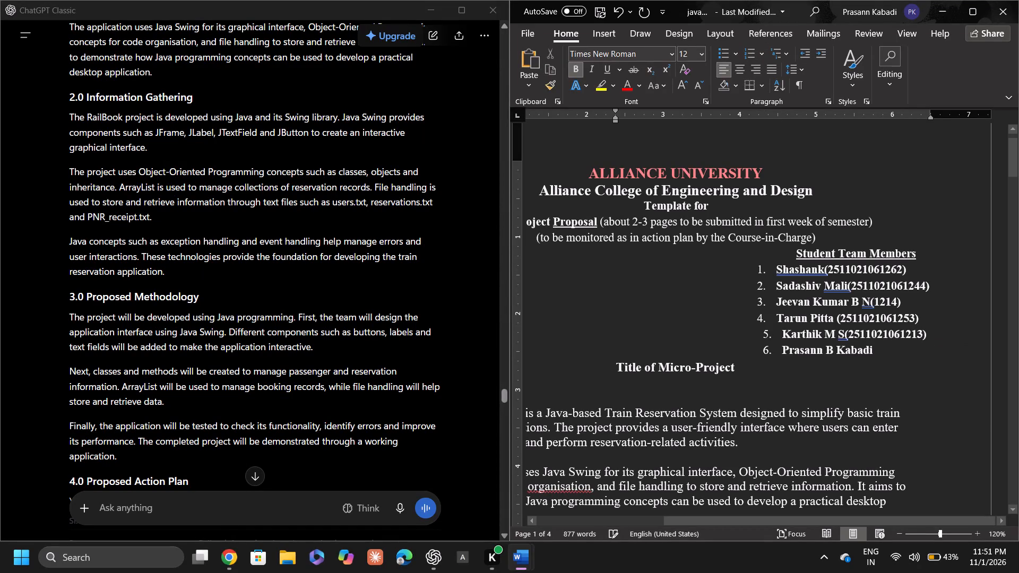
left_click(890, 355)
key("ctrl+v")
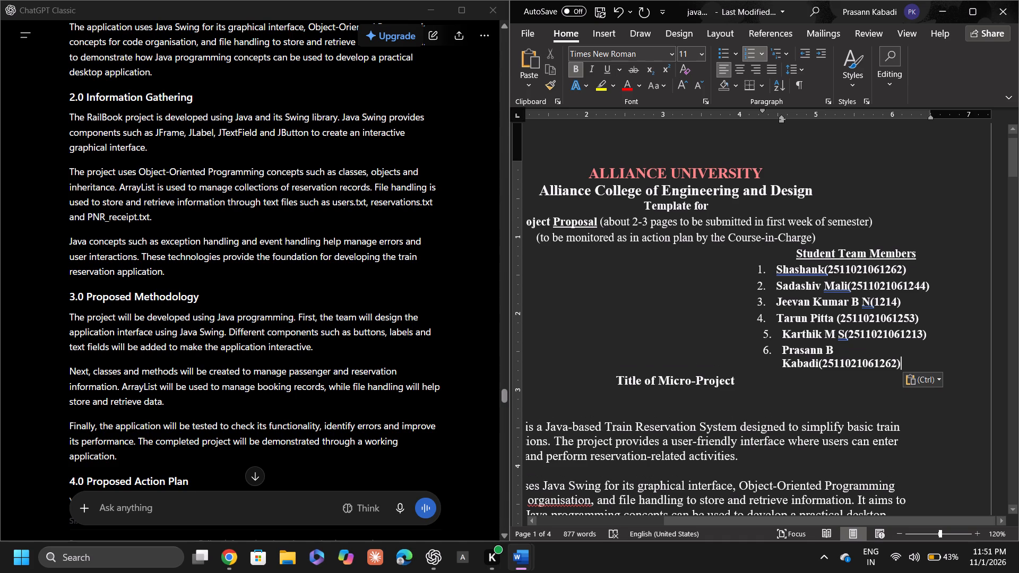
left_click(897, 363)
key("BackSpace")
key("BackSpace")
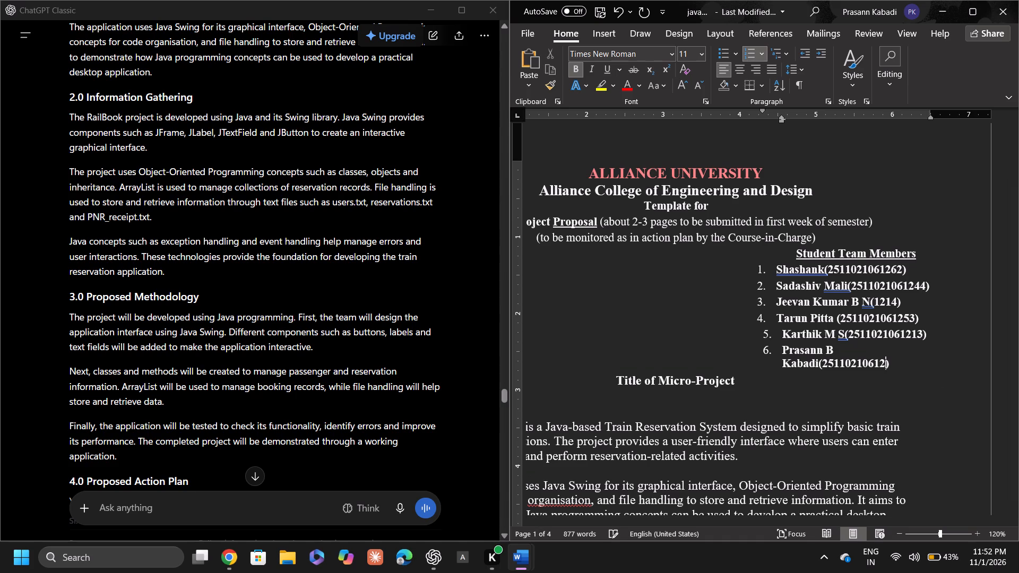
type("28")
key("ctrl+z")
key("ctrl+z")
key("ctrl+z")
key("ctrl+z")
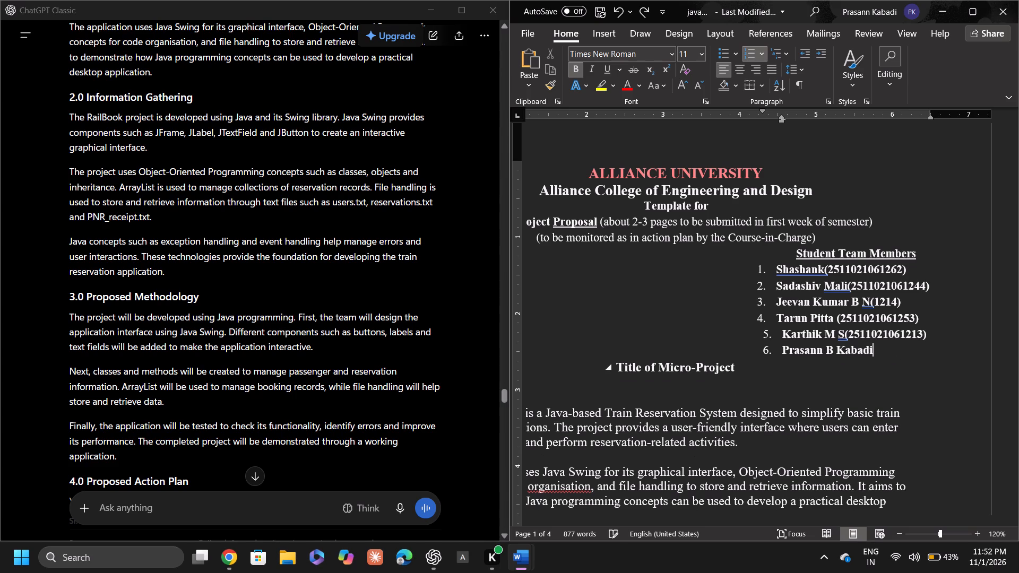
Add only the four-digit ending of the sixth member's registration number in parentheses after the name.
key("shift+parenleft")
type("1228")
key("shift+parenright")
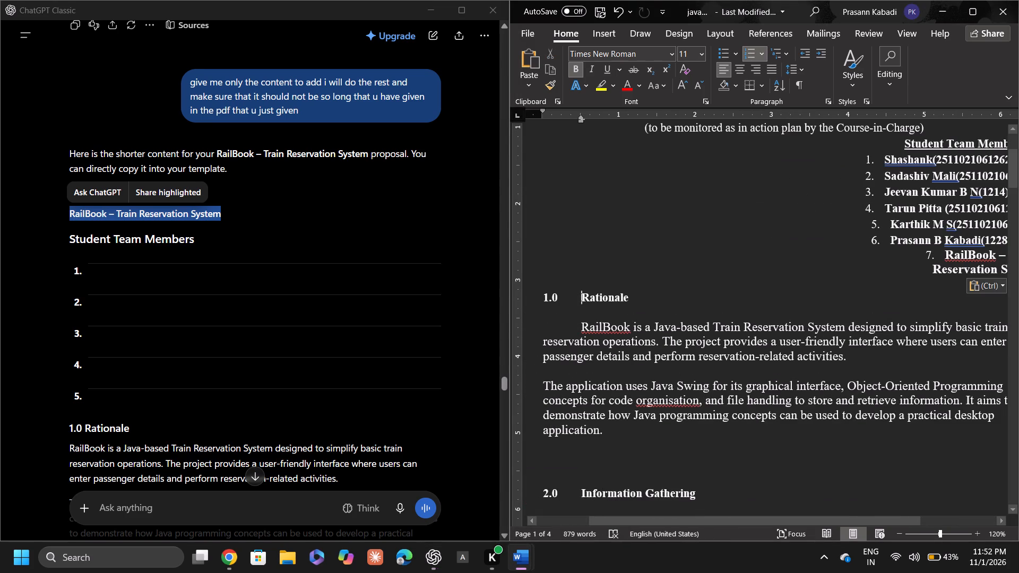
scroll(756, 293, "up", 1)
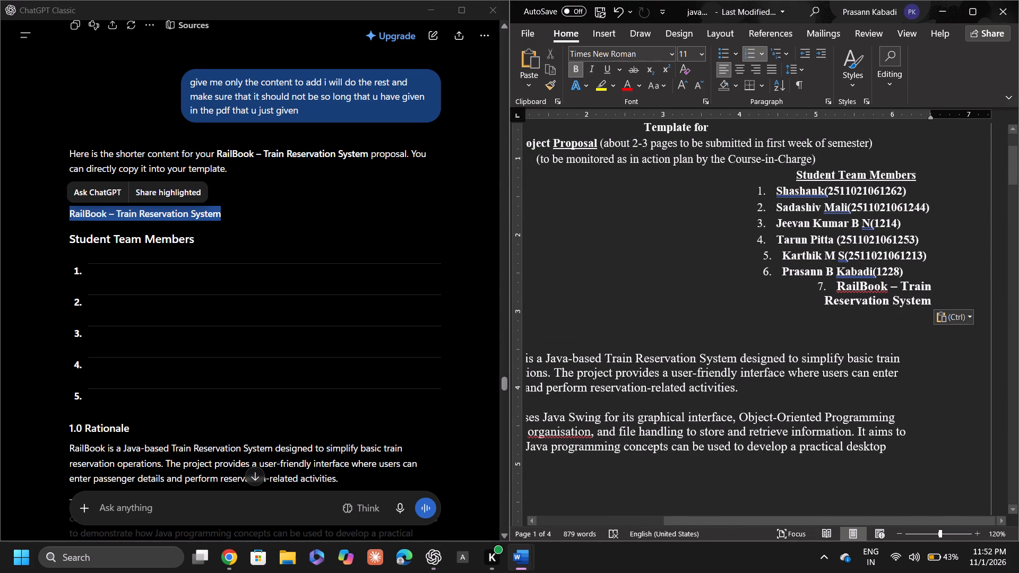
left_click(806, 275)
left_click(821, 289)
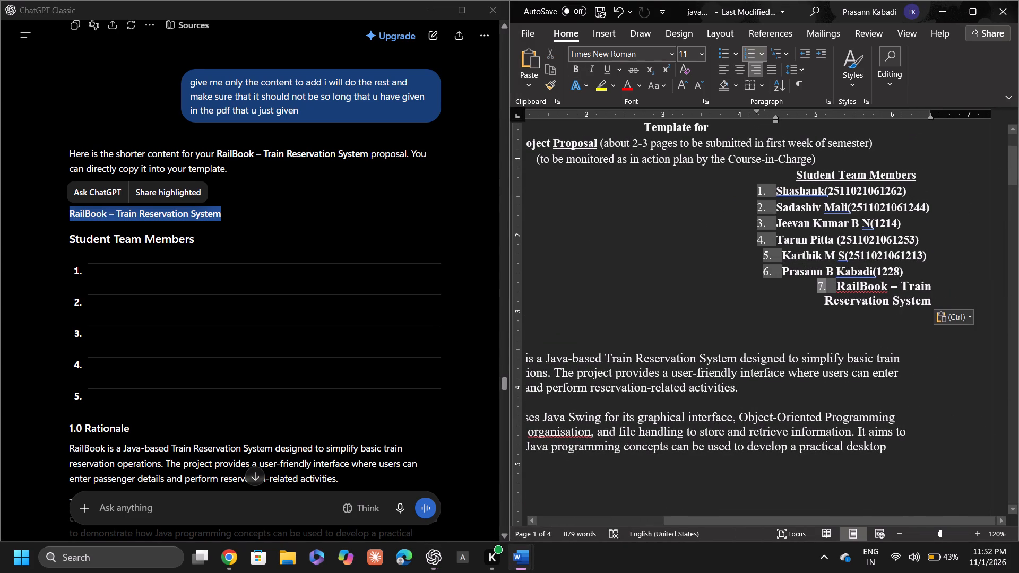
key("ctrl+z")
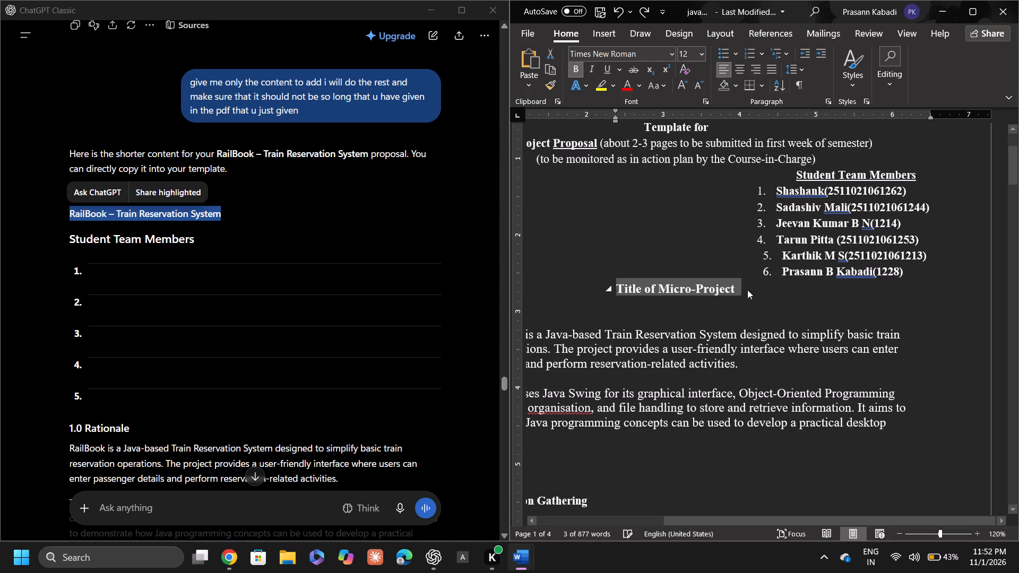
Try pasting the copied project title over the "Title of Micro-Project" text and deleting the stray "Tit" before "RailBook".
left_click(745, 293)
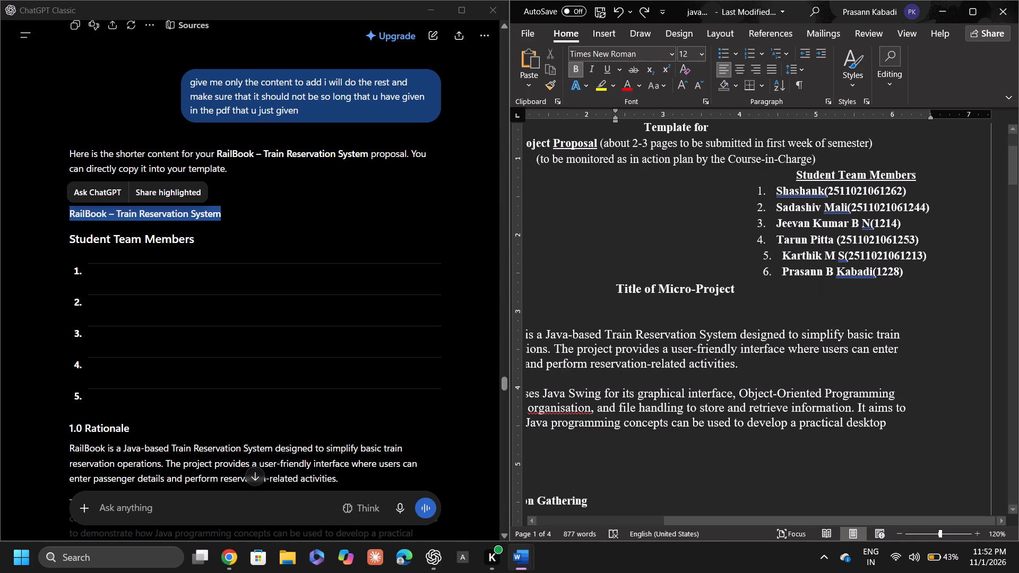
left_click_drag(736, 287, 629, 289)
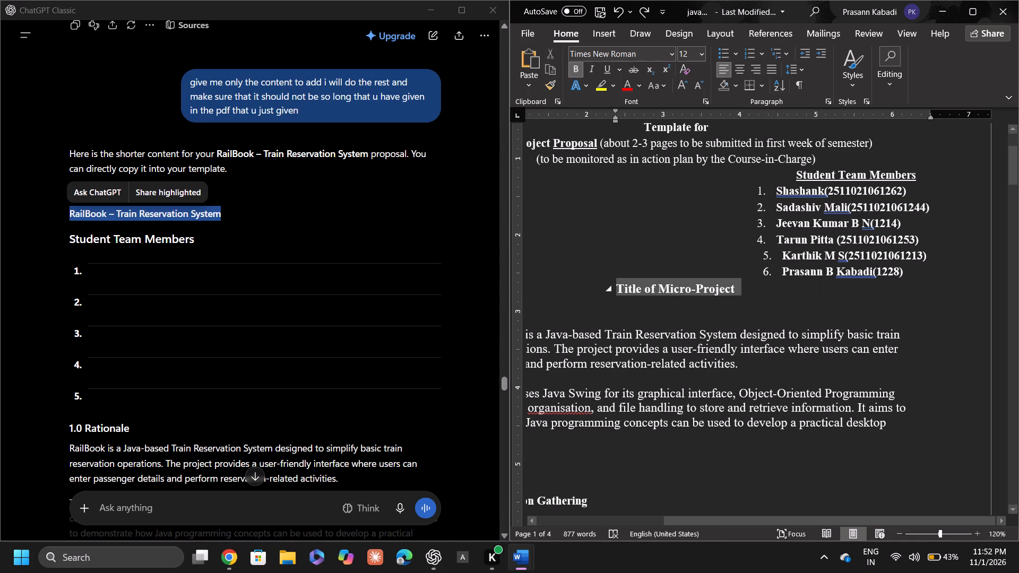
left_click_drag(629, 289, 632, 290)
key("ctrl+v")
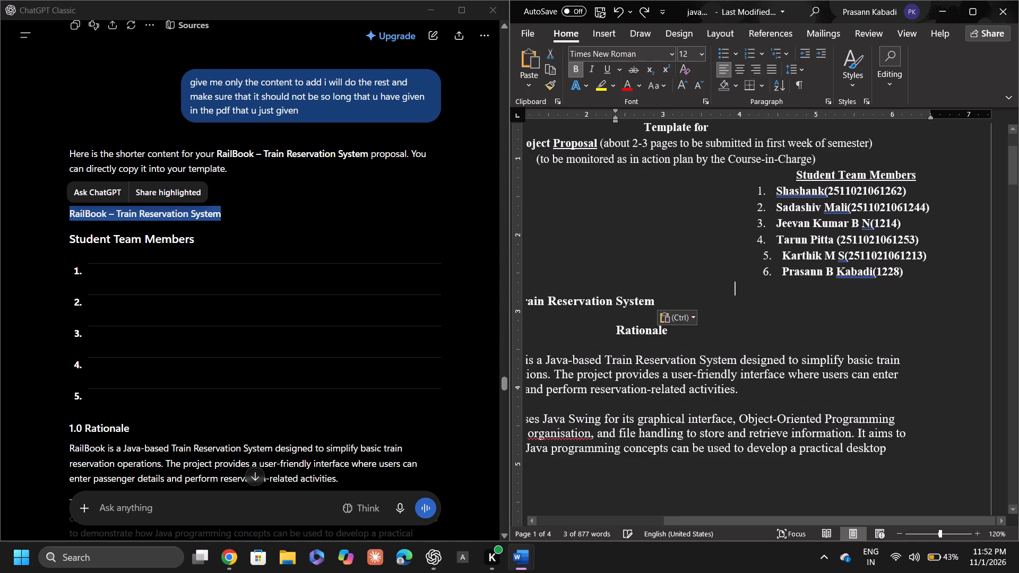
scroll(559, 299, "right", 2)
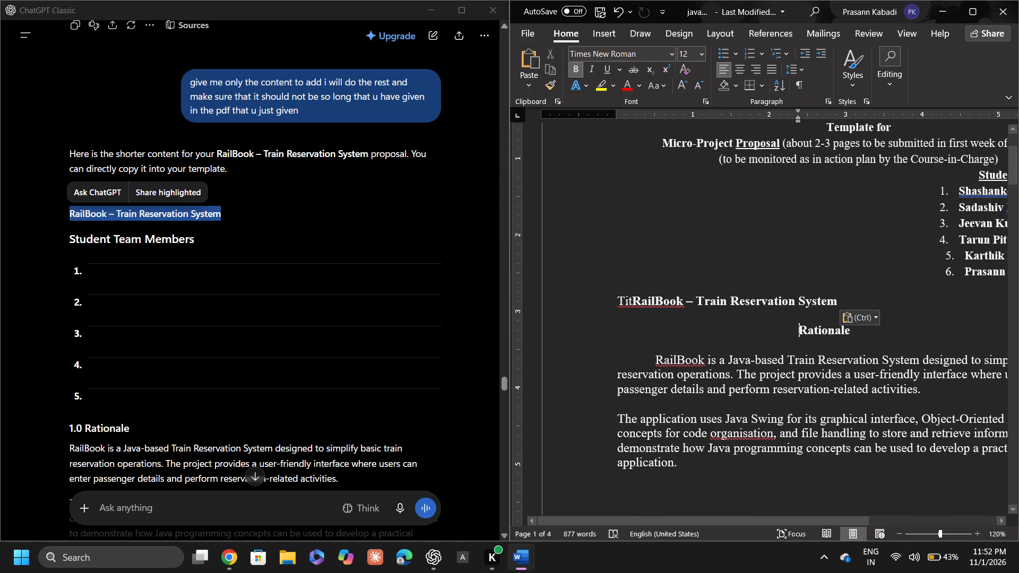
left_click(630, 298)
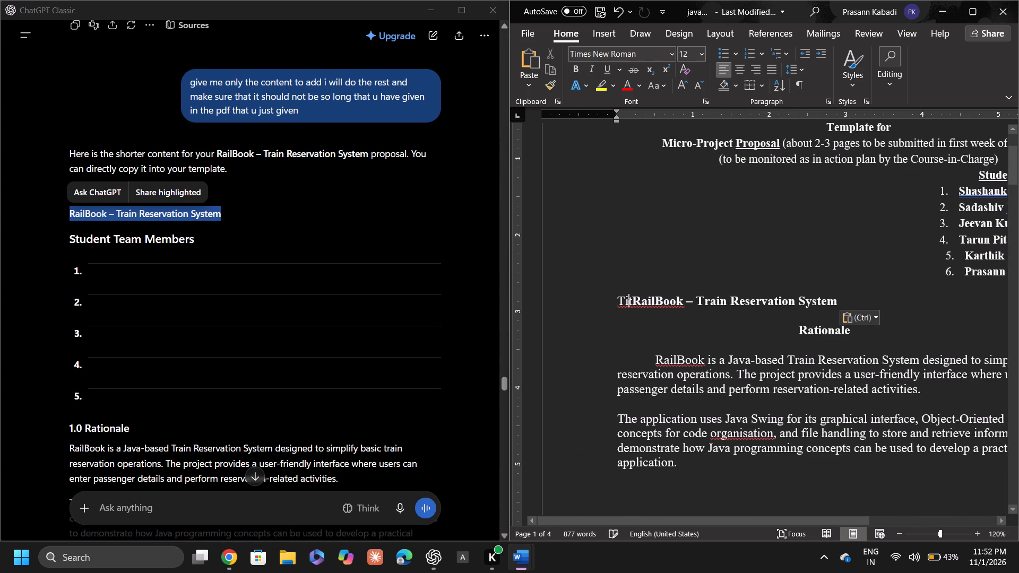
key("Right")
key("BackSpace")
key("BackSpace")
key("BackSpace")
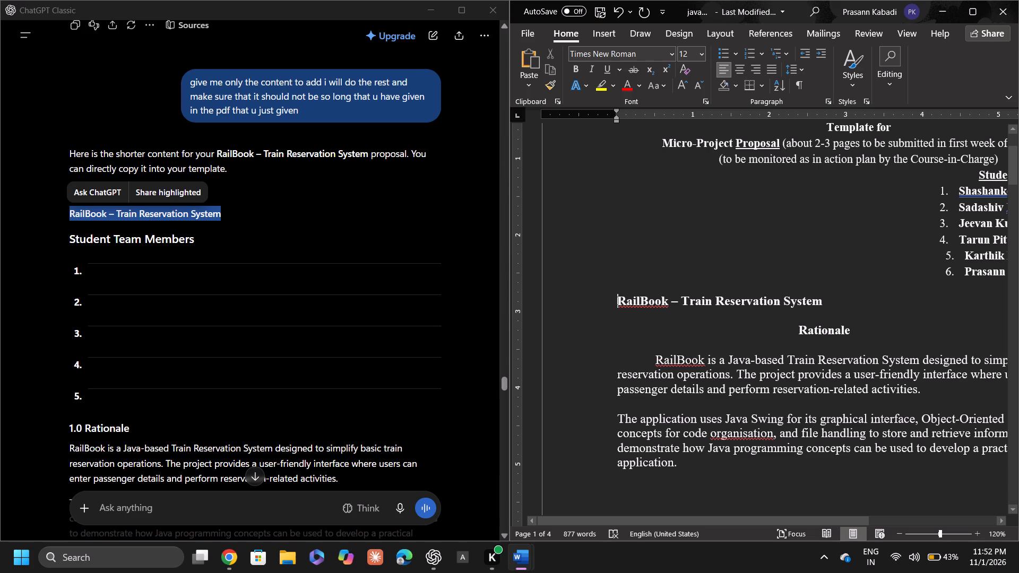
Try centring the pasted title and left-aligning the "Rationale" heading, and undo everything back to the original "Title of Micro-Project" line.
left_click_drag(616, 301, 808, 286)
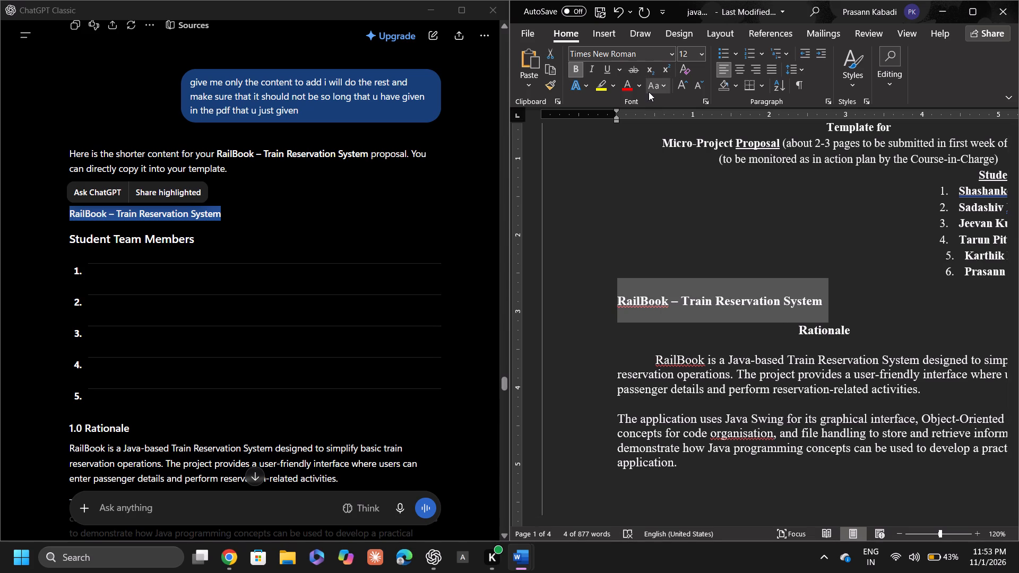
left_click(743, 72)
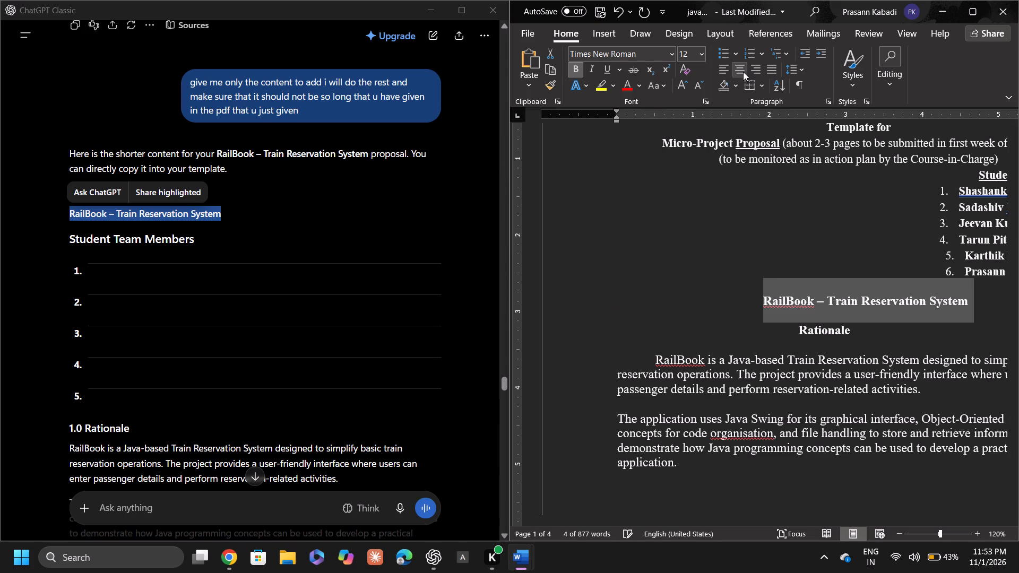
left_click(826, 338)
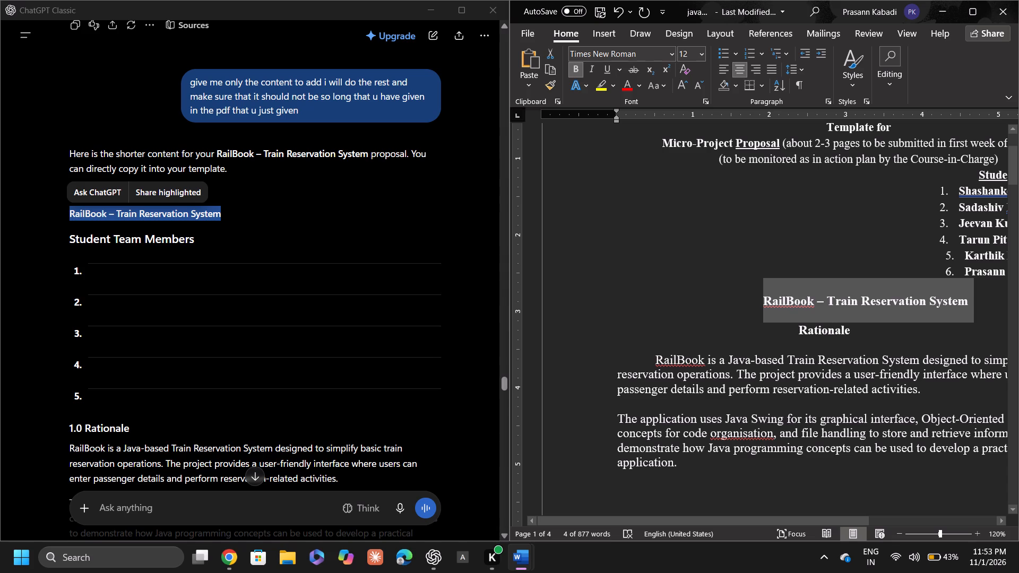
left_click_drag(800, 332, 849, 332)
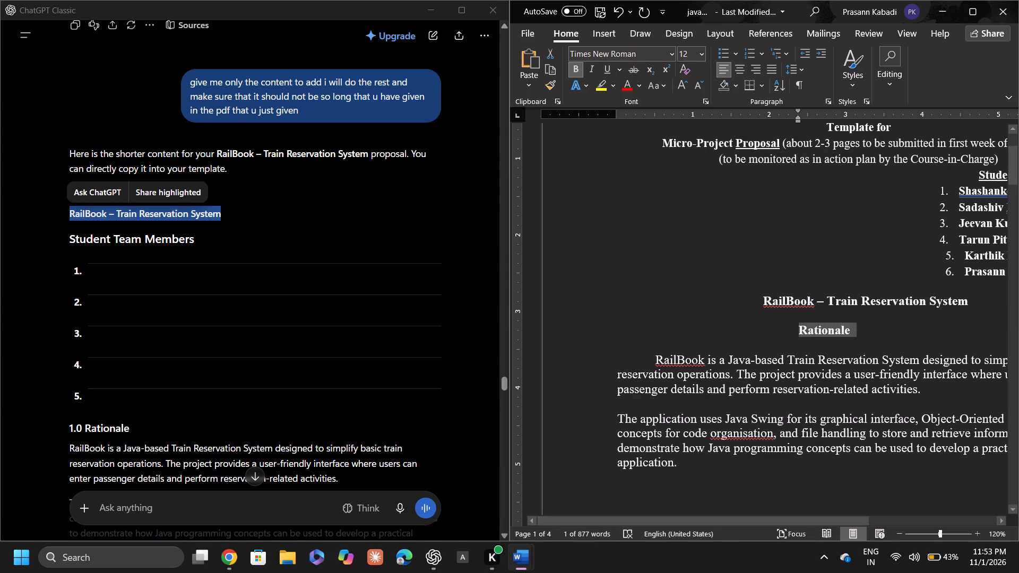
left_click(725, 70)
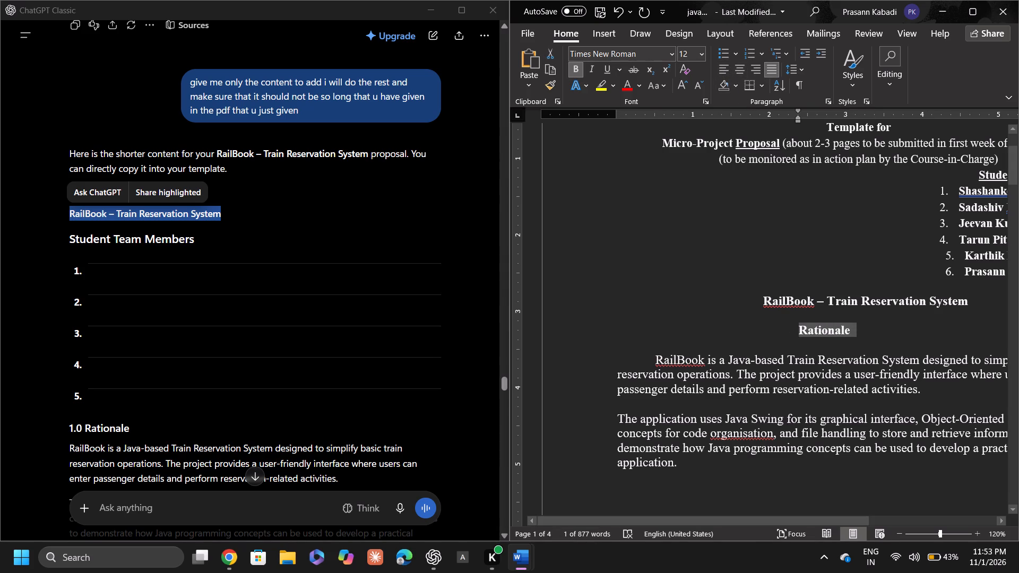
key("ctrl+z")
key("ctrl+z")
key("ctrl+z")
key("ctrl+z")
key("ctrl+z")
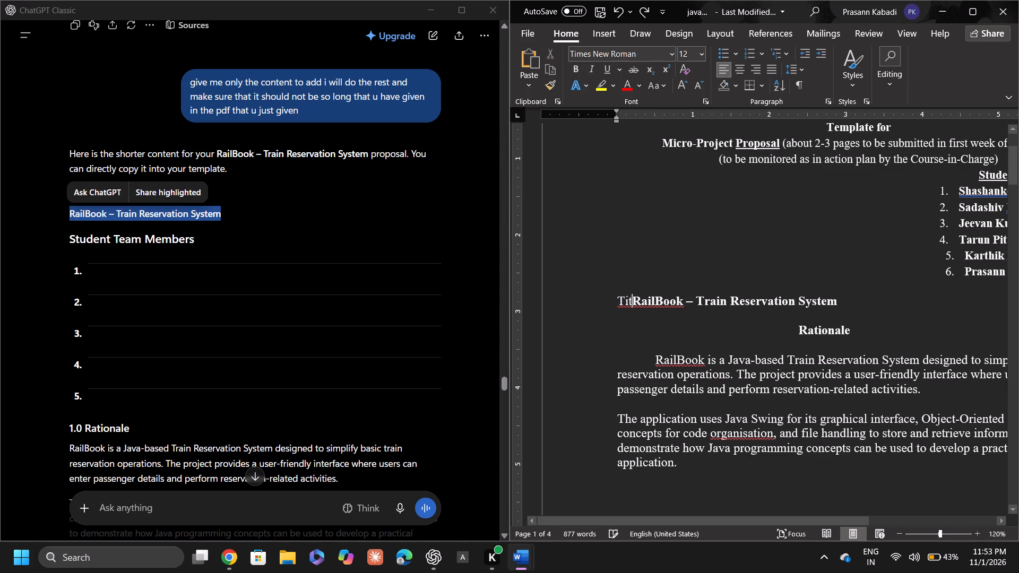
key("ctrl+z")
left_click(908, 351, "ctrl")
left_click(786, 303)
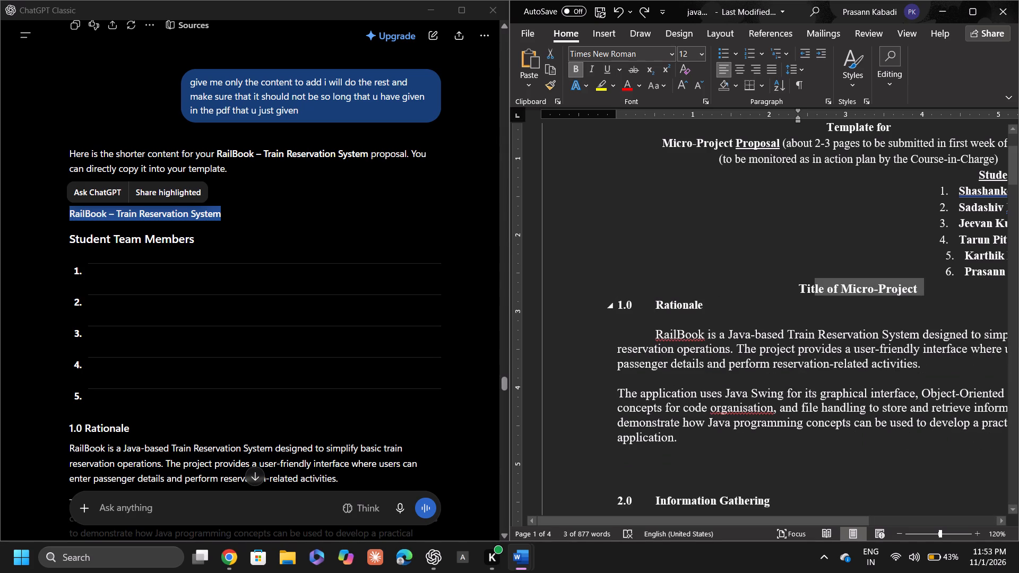
Delete the placeholder text "Title of Micro-Project" while keeping its line between the team members list and the "1.0 Rationale" heading.
left_click(921, 290)
key("BackSpace")
key("BackSpace")
key("BackSpace")
key("BackSpace")
key("BackSpace")
key("BackSpace")
key("BackSpace")
key("BackSpace")
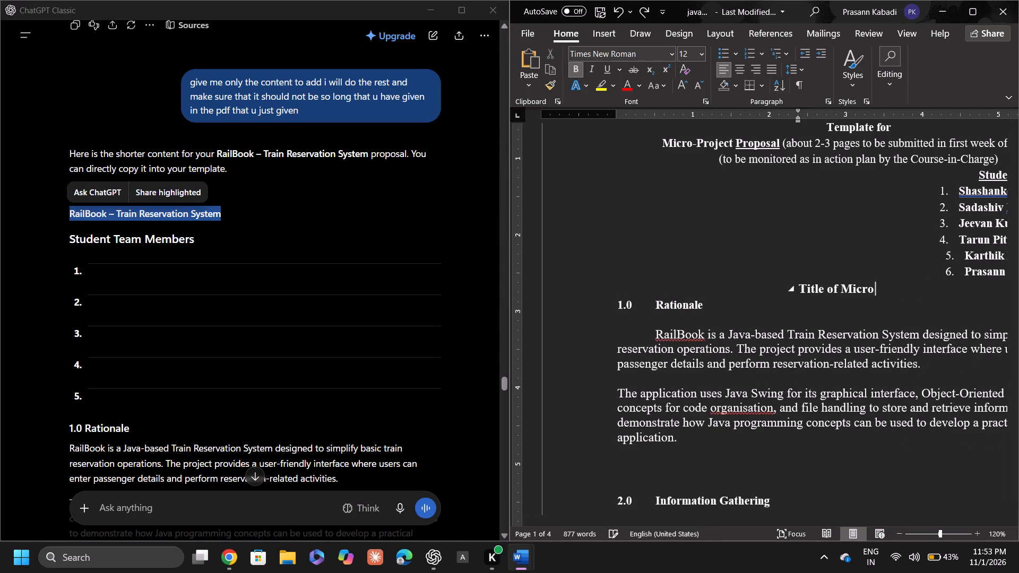
key("BackSpace")
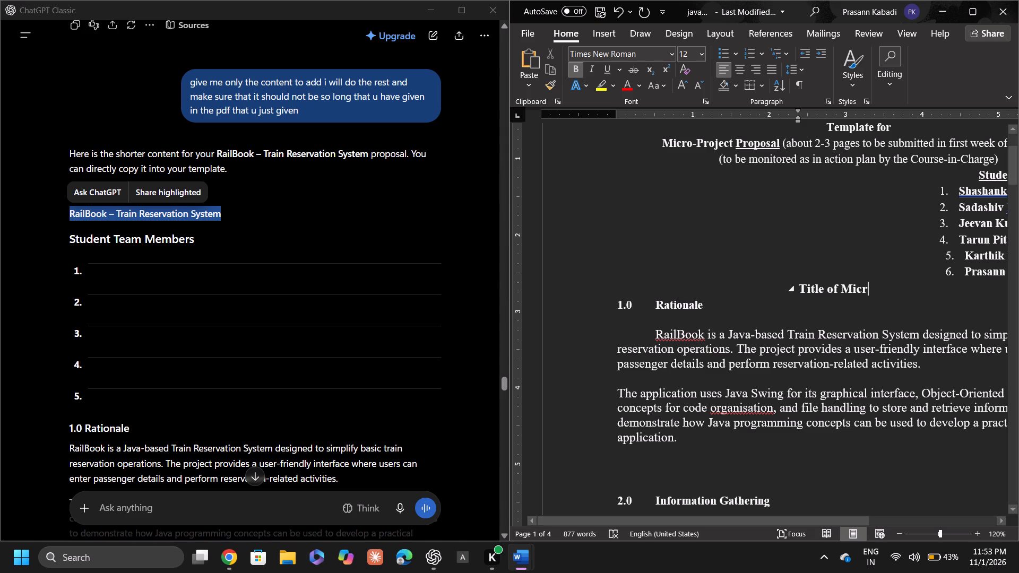
left_click(791, 289)
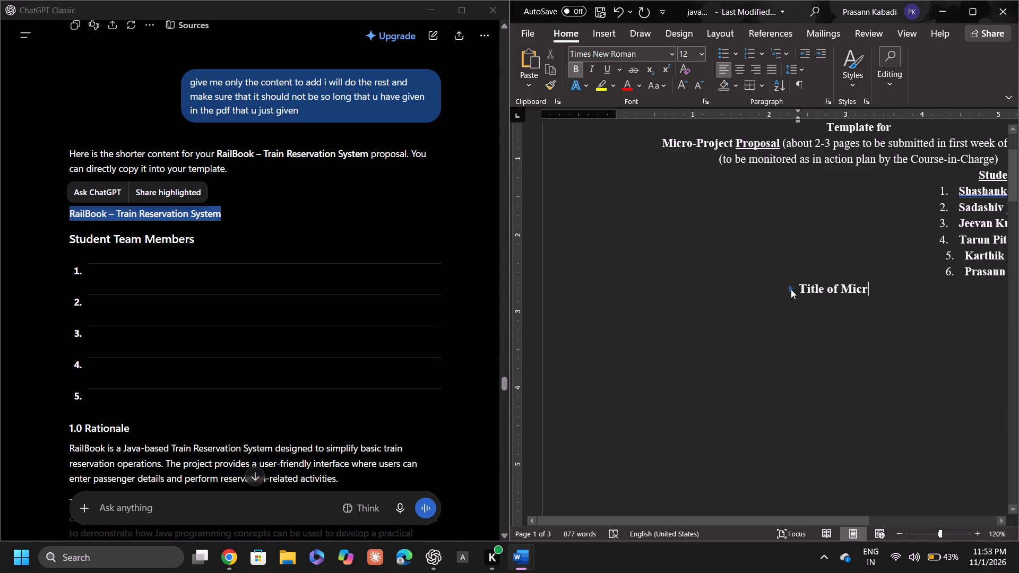
left_click(791, 289)
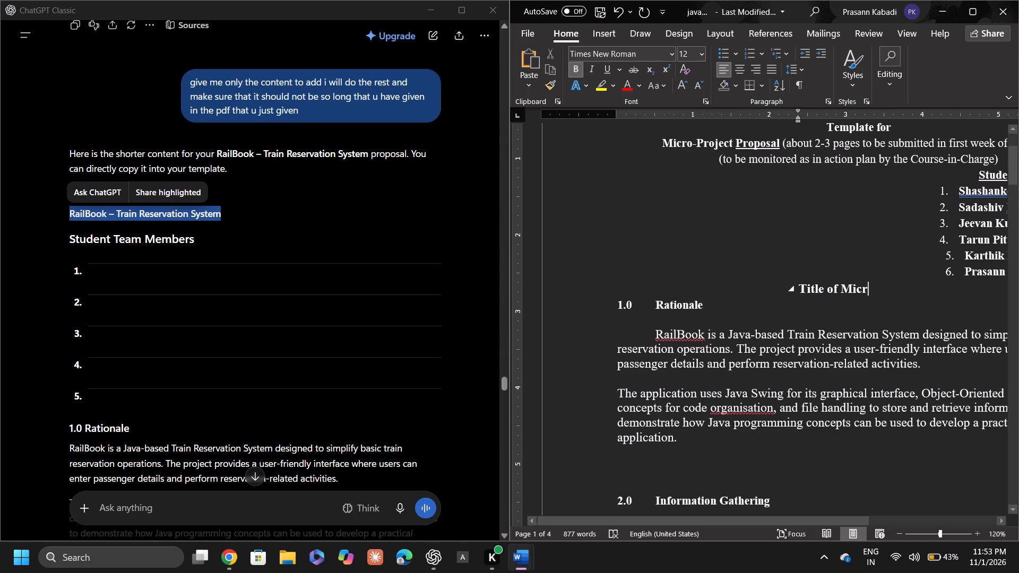
key("BackSpace")
key("BackSpace")
key("BackSpace")
key("BackSpace")
key("BackSpace")
key("BackSpace")
key("BackSpace")
key("BackSpace")
key("BackSpace")
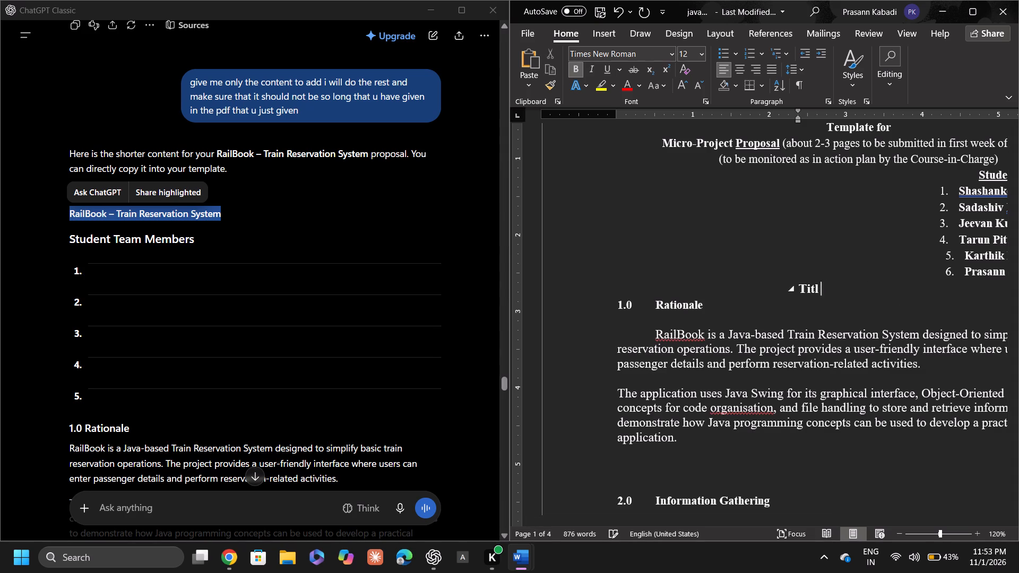
key("BackSpace")
key("BackSpace")
key("BackSpace")
key("BackSpace")
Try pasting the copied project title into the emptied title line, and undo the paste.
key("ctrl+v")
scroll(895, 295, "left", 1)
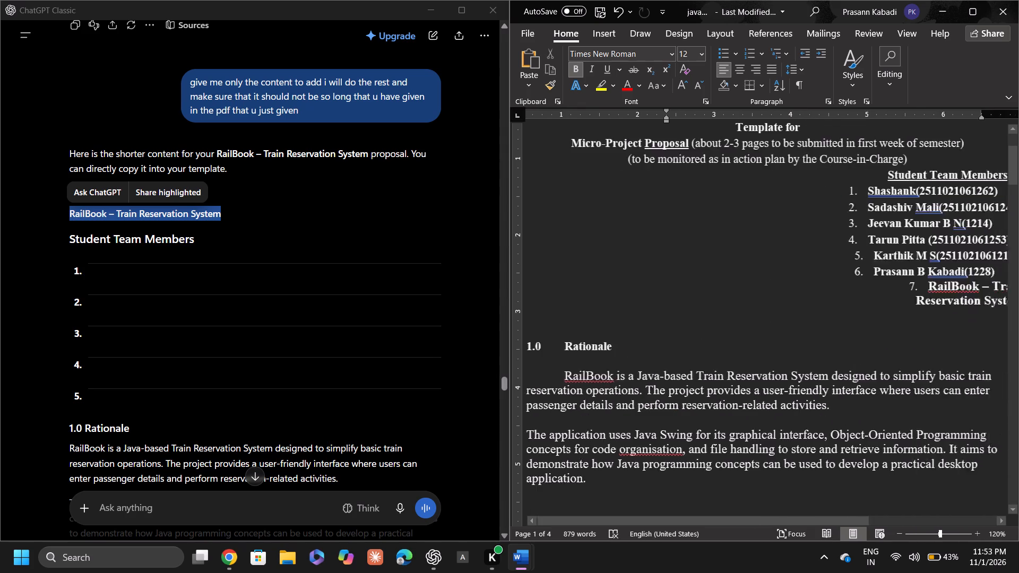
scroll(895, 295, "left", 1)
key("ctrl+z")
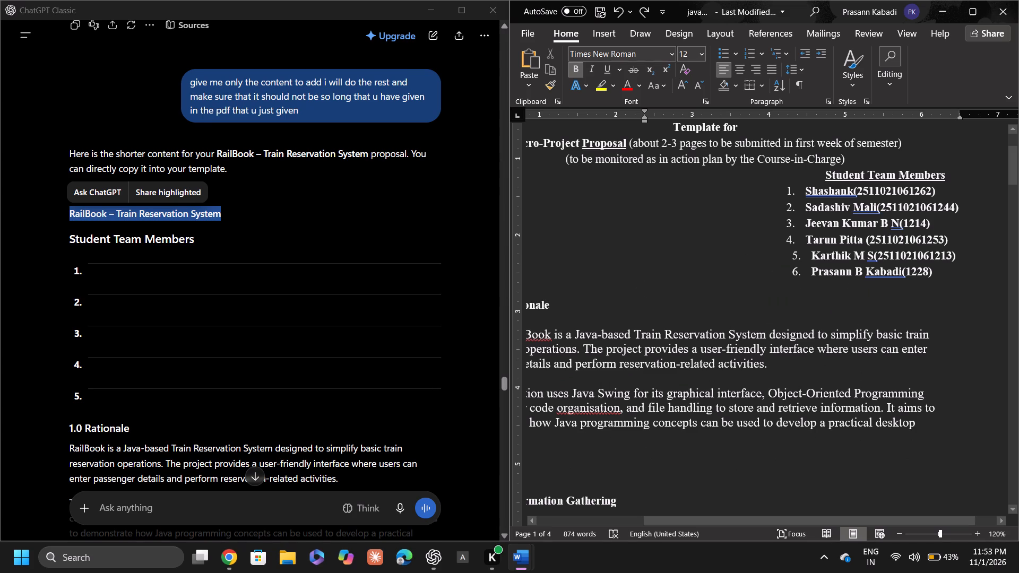
Enter the project title "RailBook – Train Reservation System" by hand in the empty title line.
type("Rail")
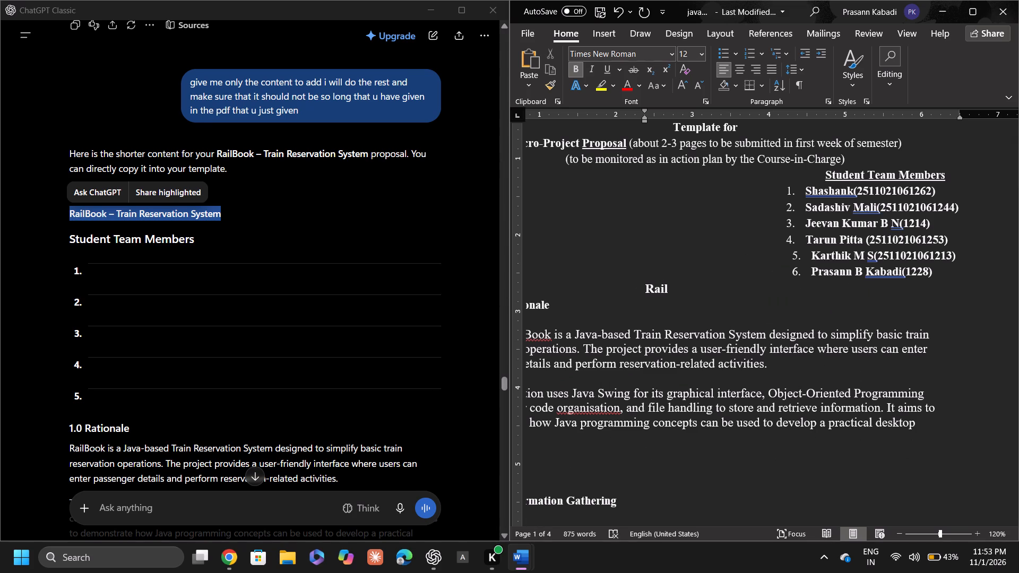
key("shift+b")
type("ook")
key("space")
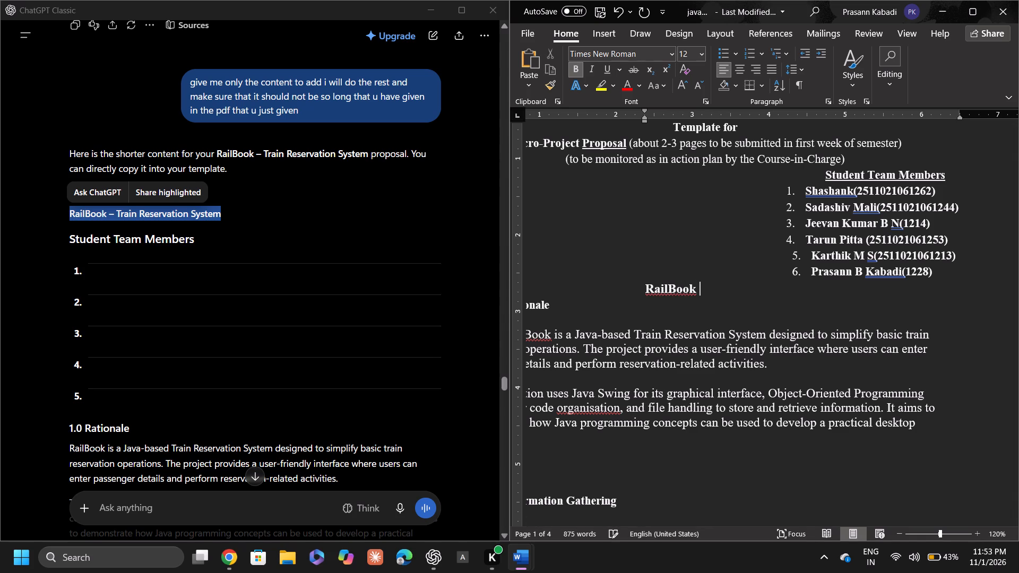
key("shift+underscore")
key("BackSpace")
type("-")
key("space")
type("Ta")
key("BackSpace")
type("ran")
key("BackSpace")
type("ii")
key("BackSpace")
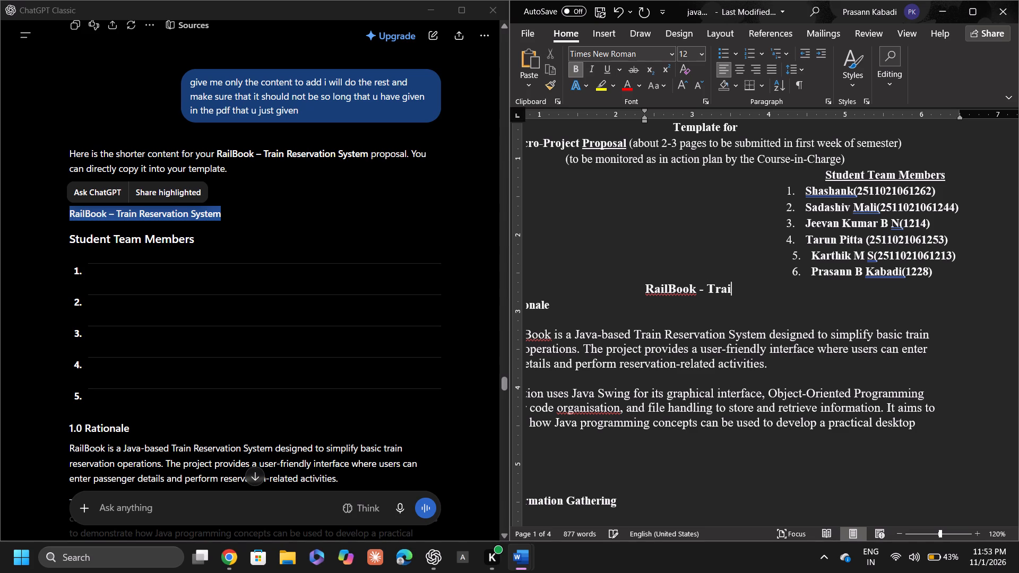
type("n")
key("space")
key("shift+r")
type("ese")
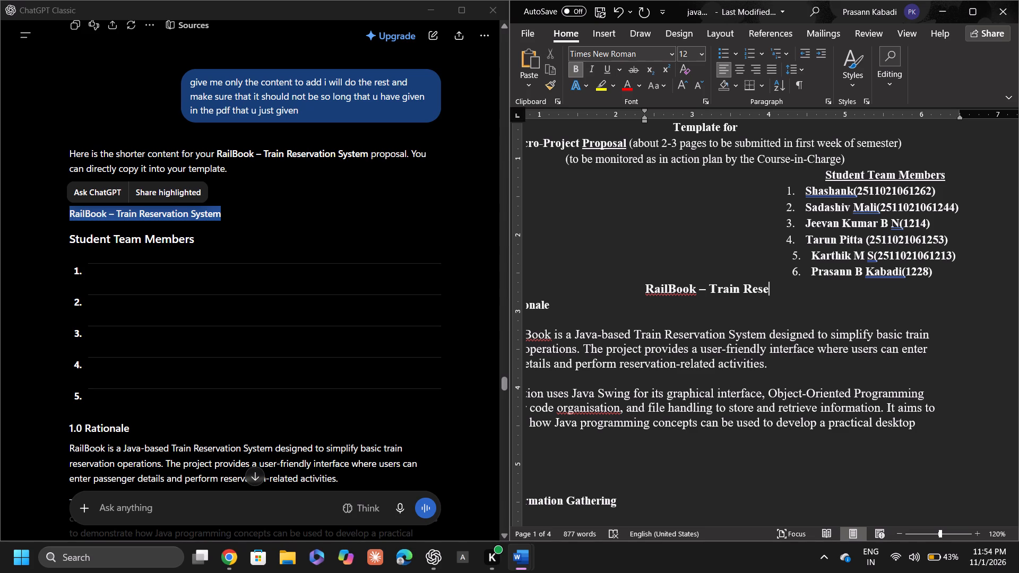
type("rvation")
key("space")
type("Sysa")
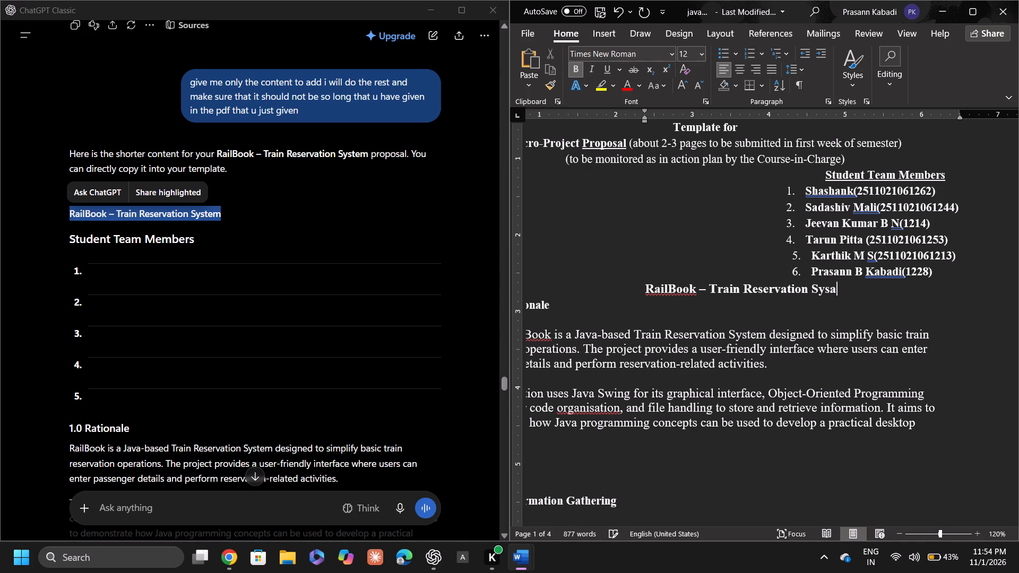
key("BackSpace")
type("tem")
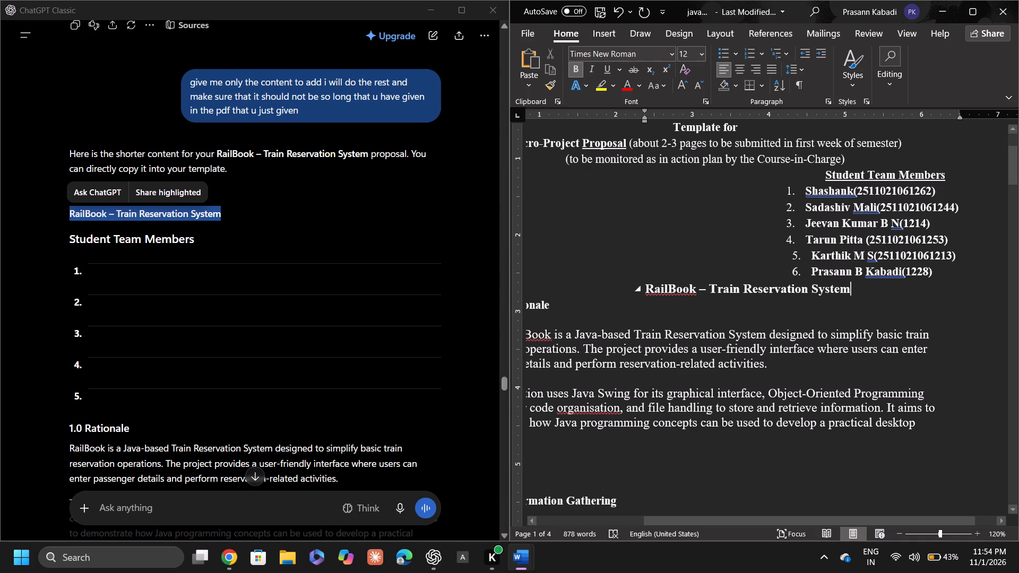
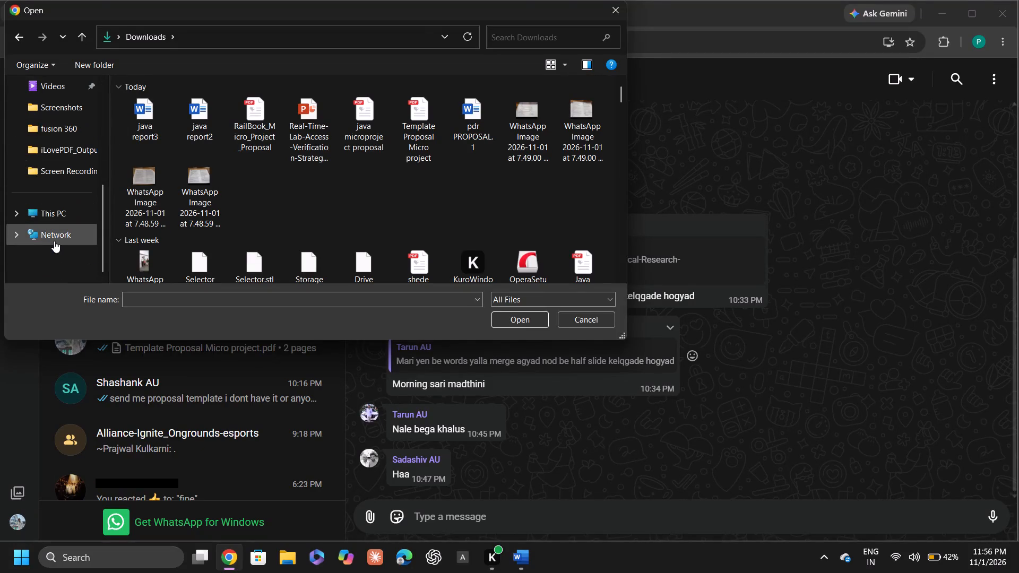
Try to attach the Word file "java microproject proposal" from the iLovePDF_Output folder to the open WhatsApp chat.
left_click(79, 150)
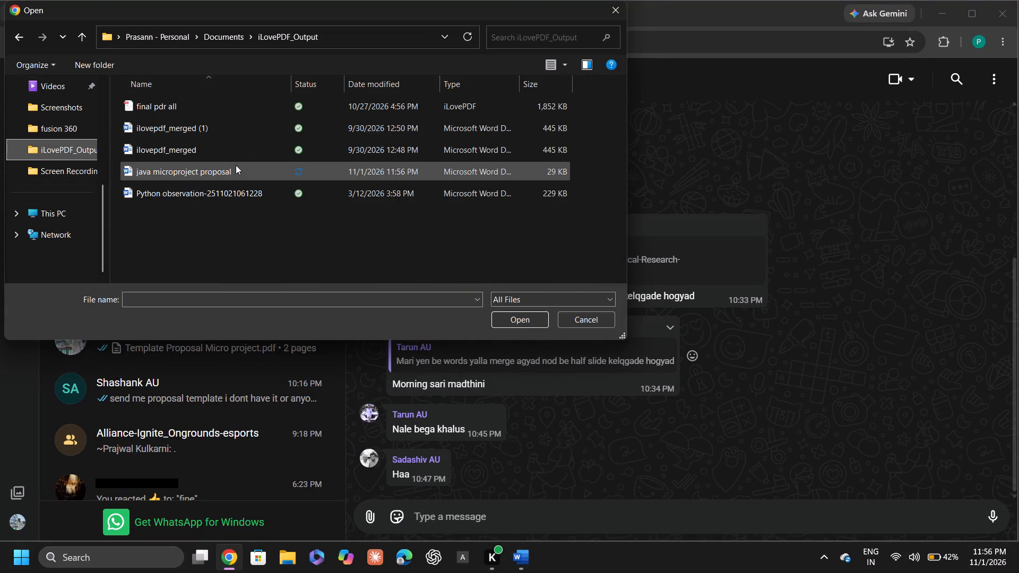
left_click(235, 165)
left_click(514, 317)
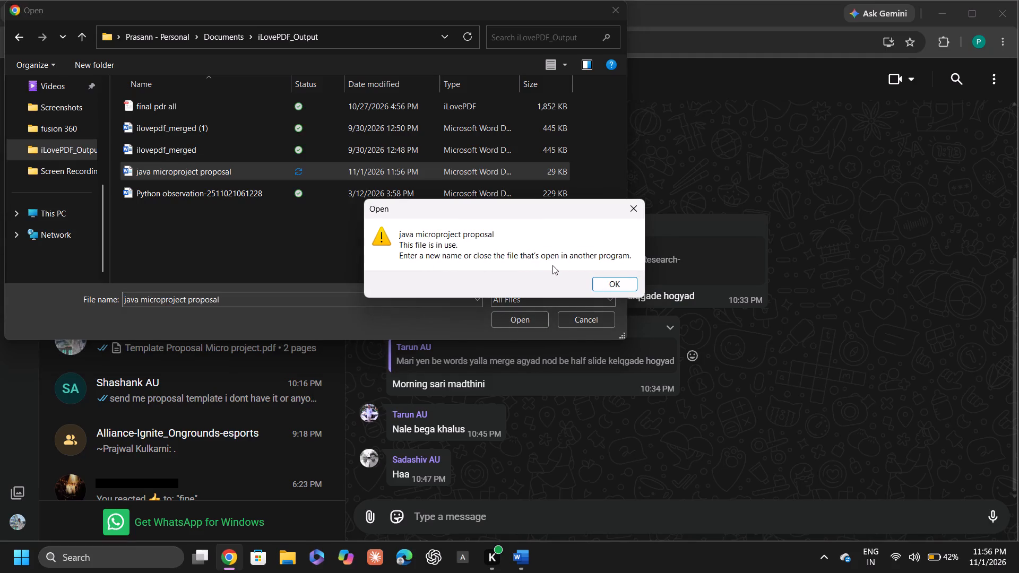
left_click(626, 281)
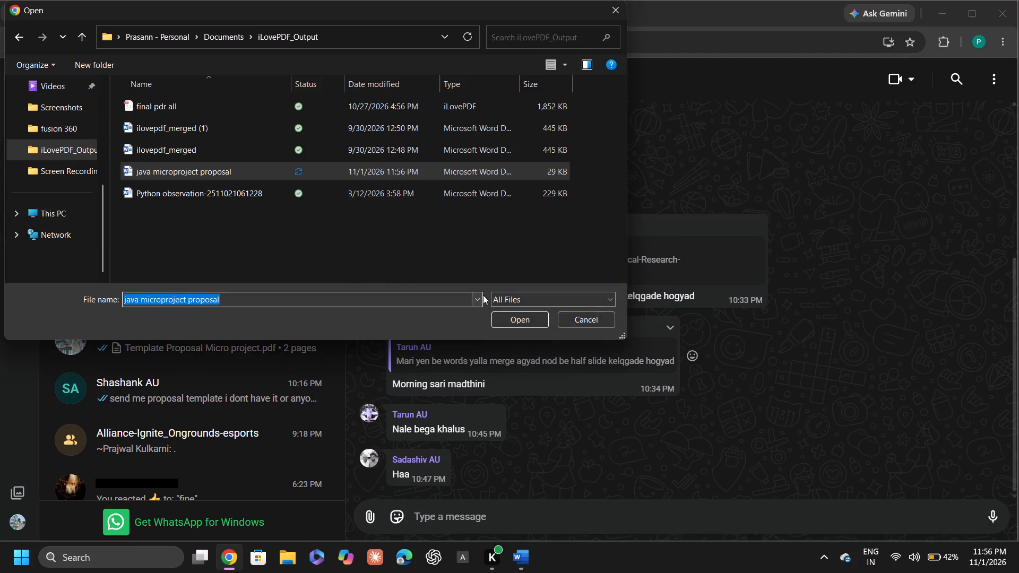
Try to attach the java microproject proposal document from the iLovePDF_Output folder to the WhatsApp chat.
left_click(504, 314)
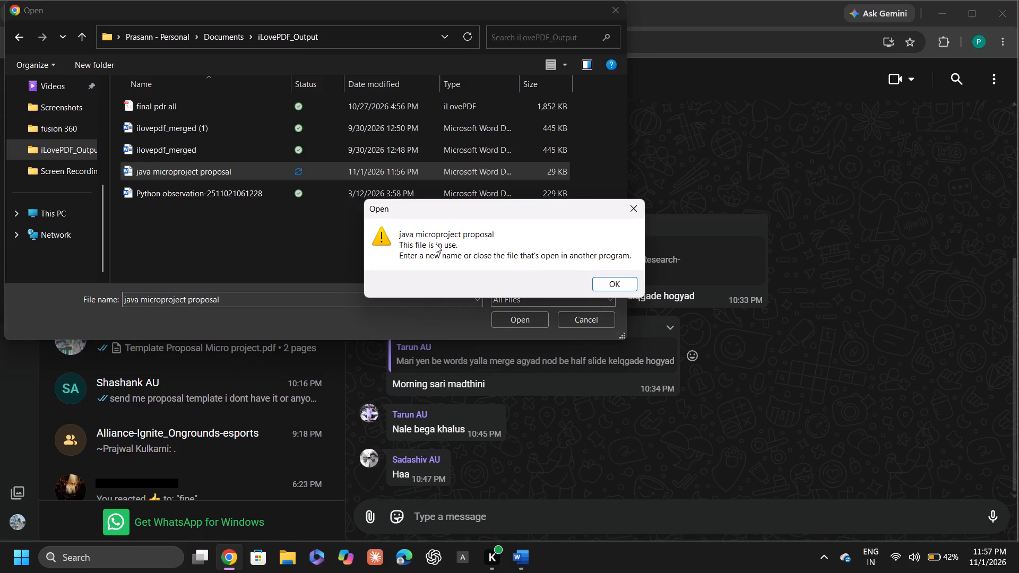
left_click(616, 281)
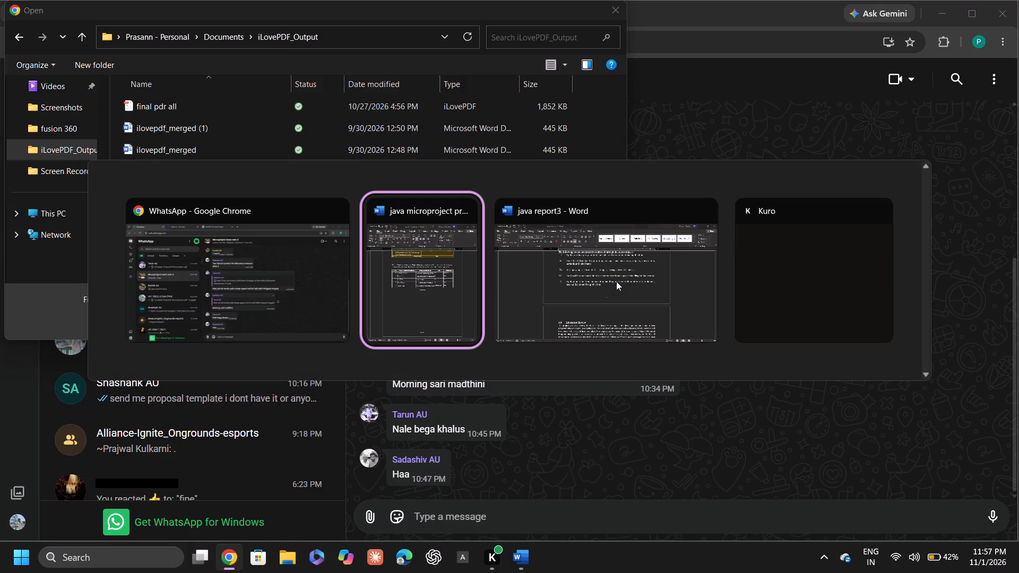
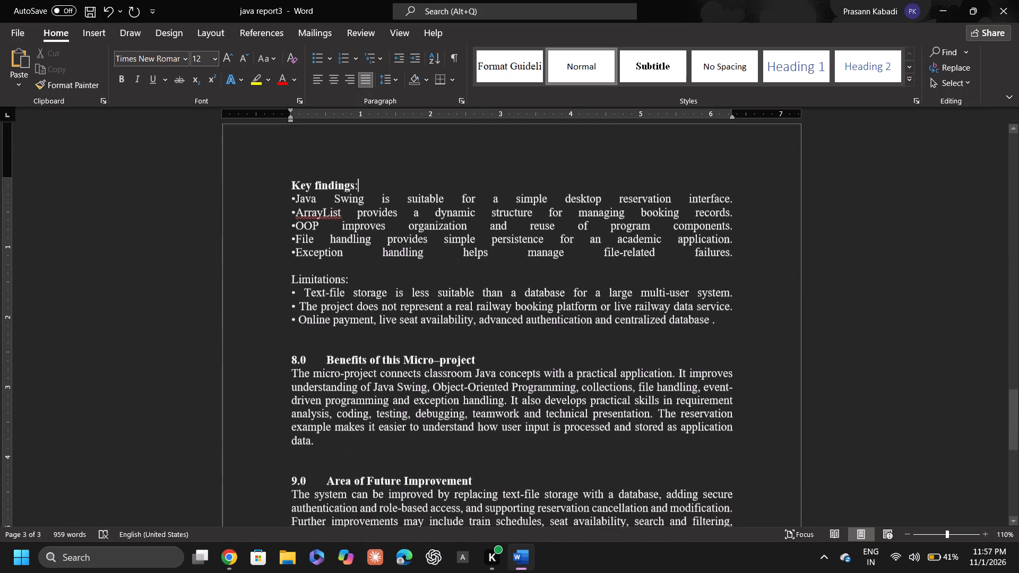
Close the java report3 document in Word, saving its changes.
scroll(474, 363, "down", 1)
left_click(1009, 10)
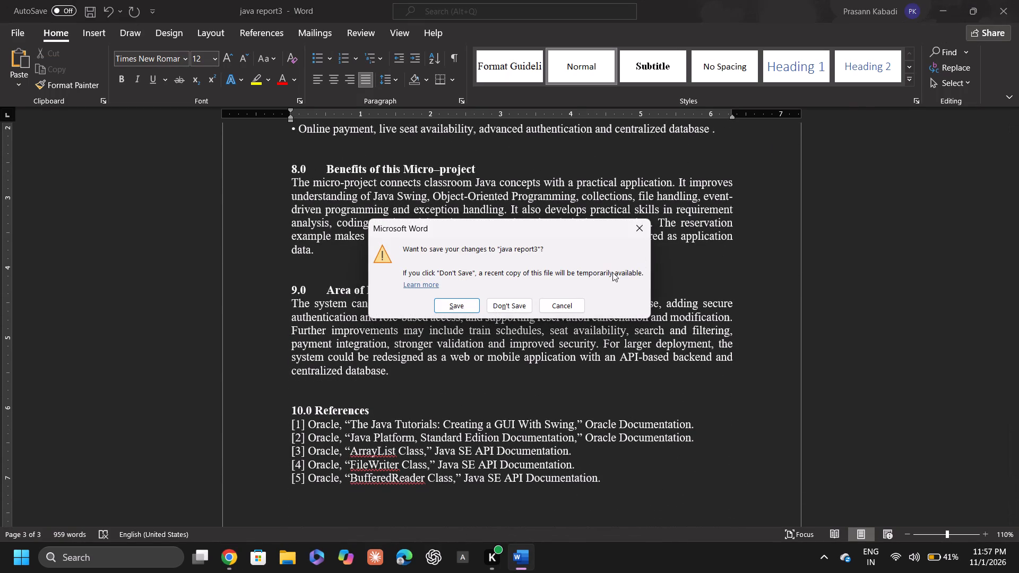
left_click(462, 306)
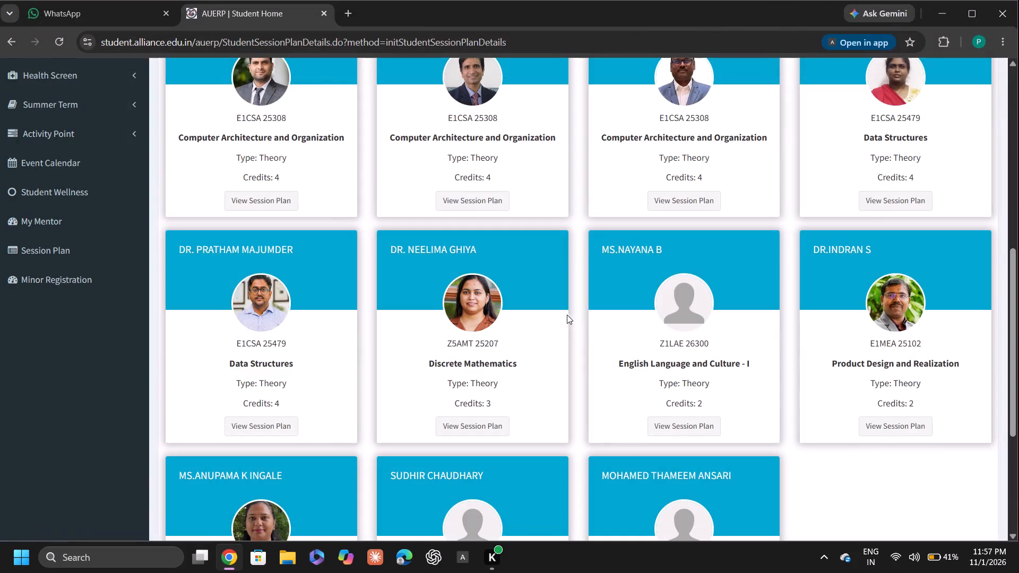
Switch to Chrome and look through the semester 3 session plan faculty list, checking the faculty and courses.
scroll(451, 333, "down", 5)
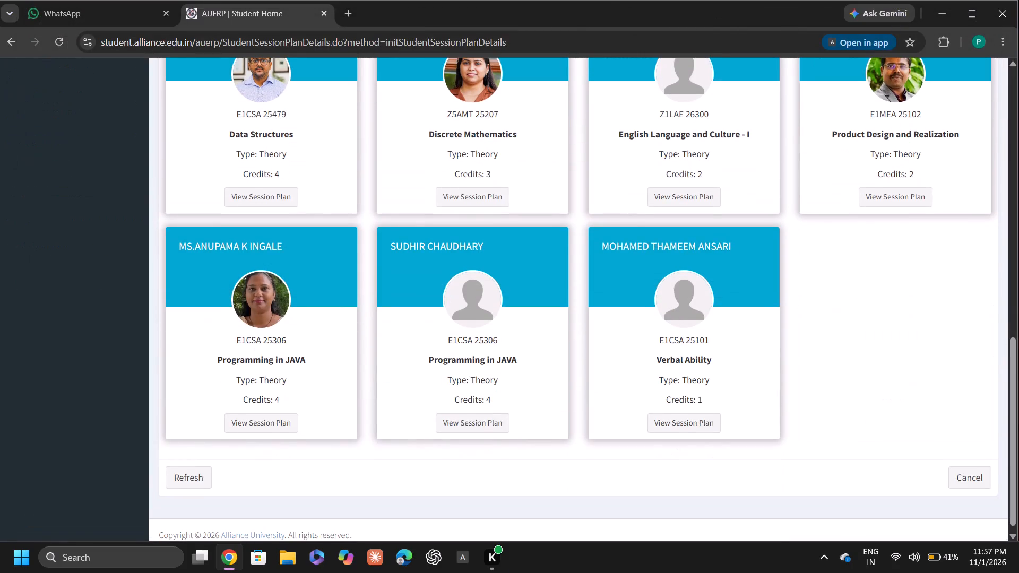
scroll(474, 233, "up", 19)
scroll(733, 421, "down", 1)
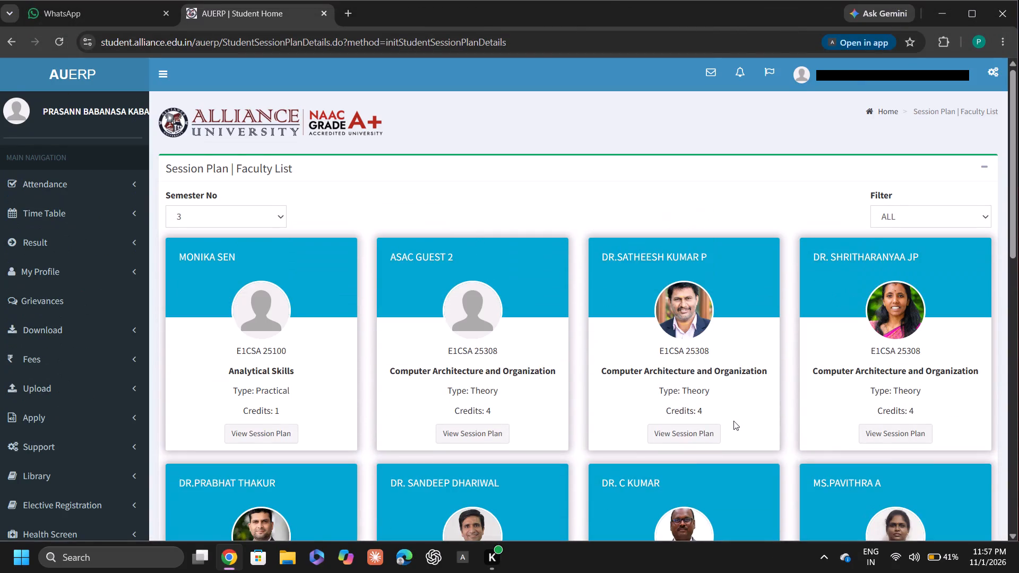
scroll(733, 421, "down", 2)
scroll(733, 421, "up", 2)
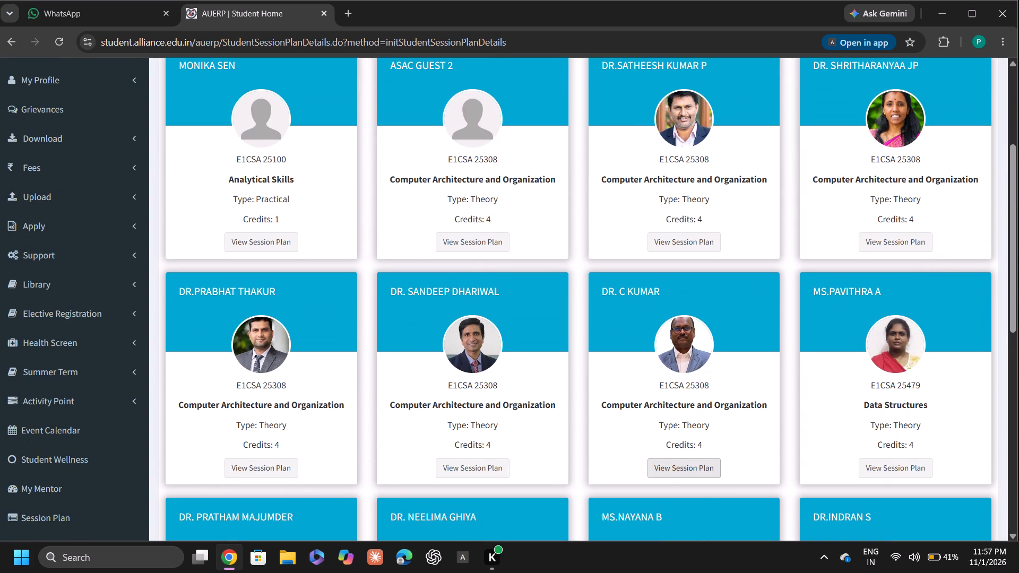
scroll(653, 388, "down", 2)
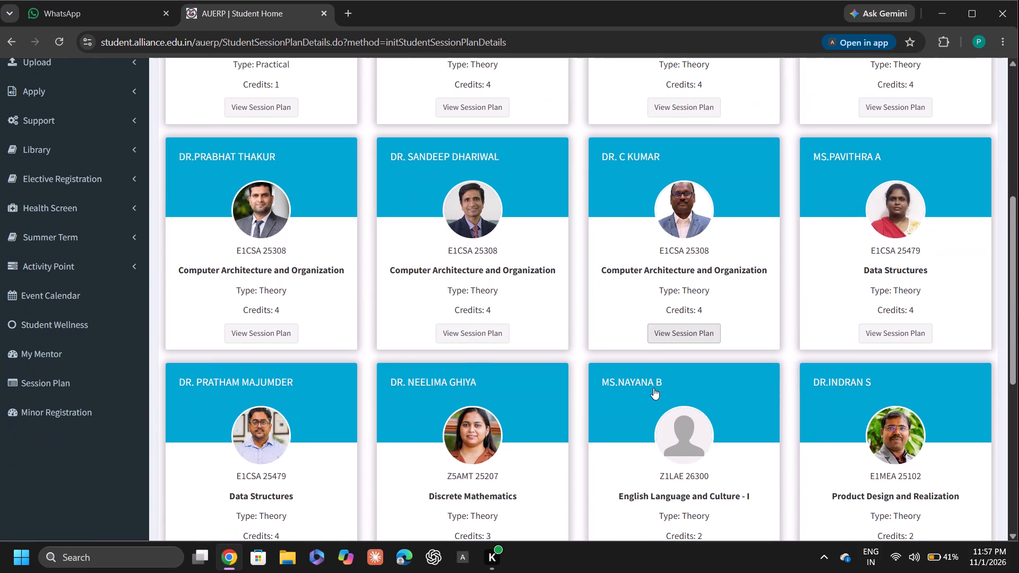
scroll(338, 376, "down", 4)
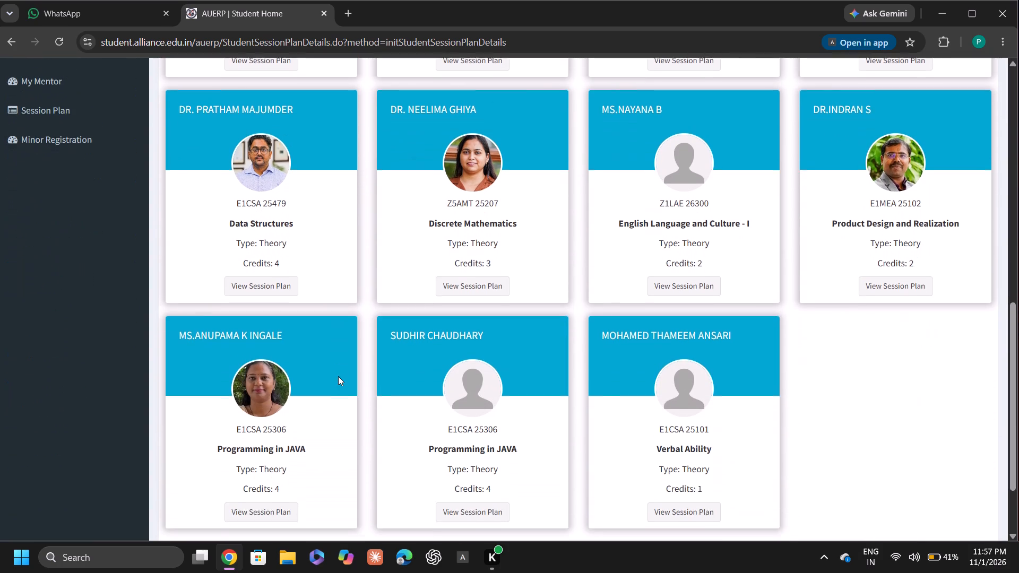
scroll(443, 338, "down", 1)
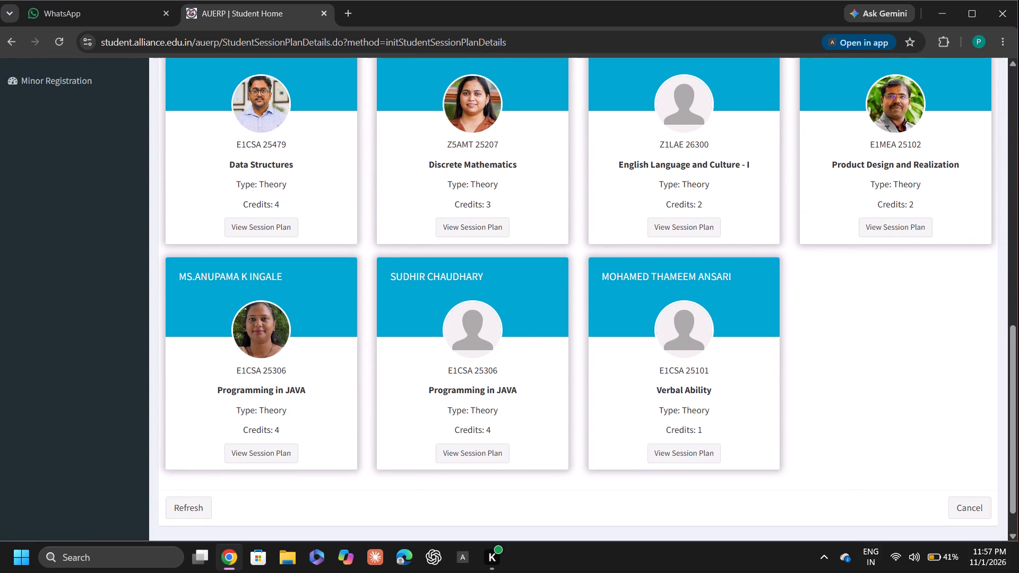
scroll(715, 281, "down", 1)
scroll(616, 299, "down", 1)
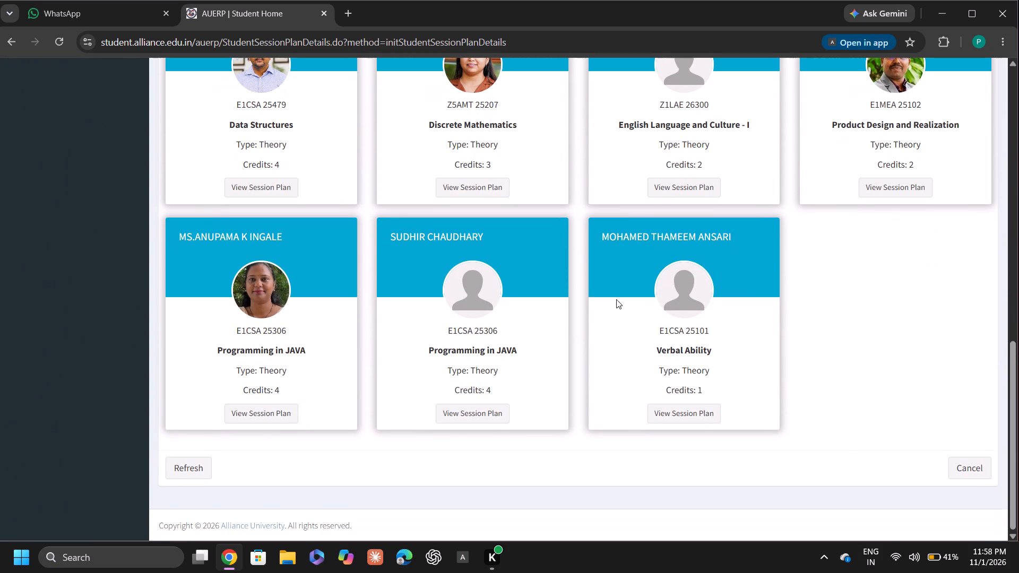
scroll(616, 299, "down", 2)
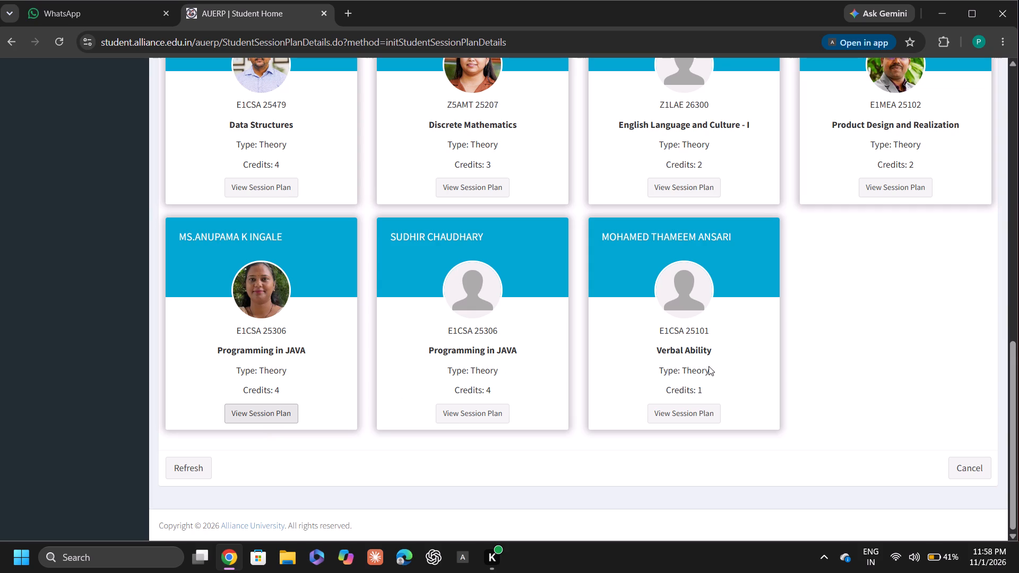
scroll(701, 363, "down", 1)
scroll(701, 363, "up", 1)
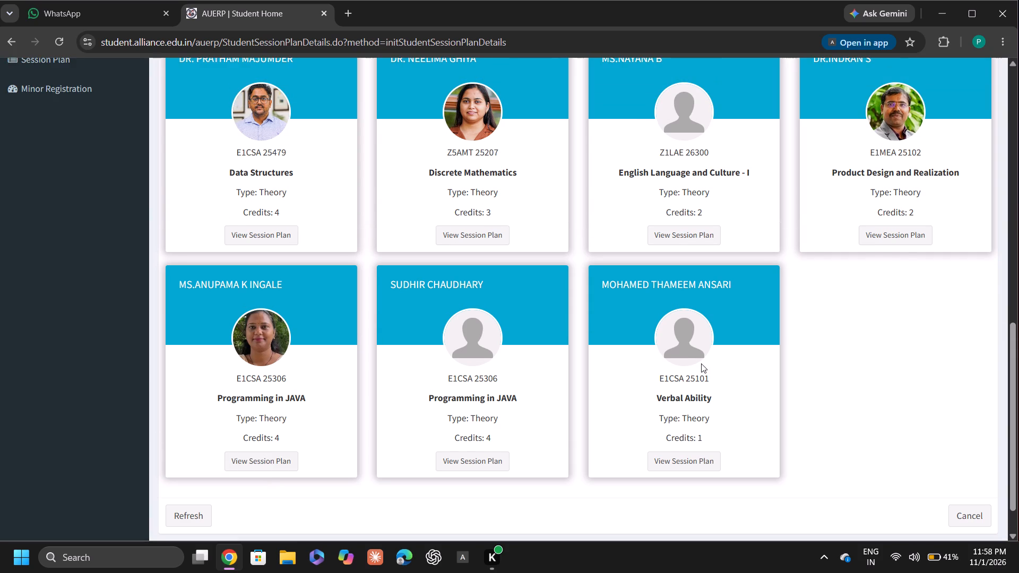
scroll(701, 363, "up", 4)
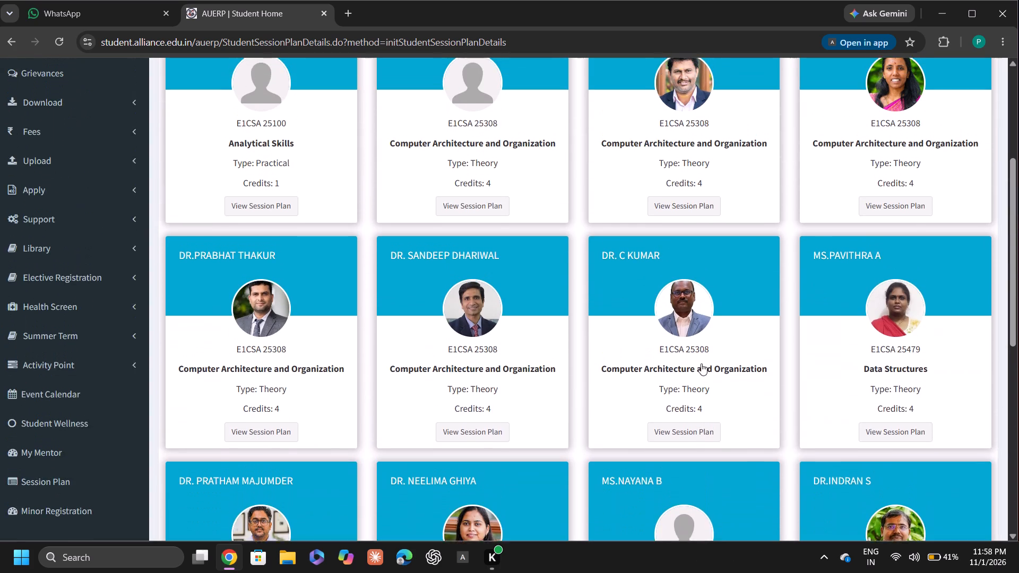
scroll(701, 363, "up", 1)
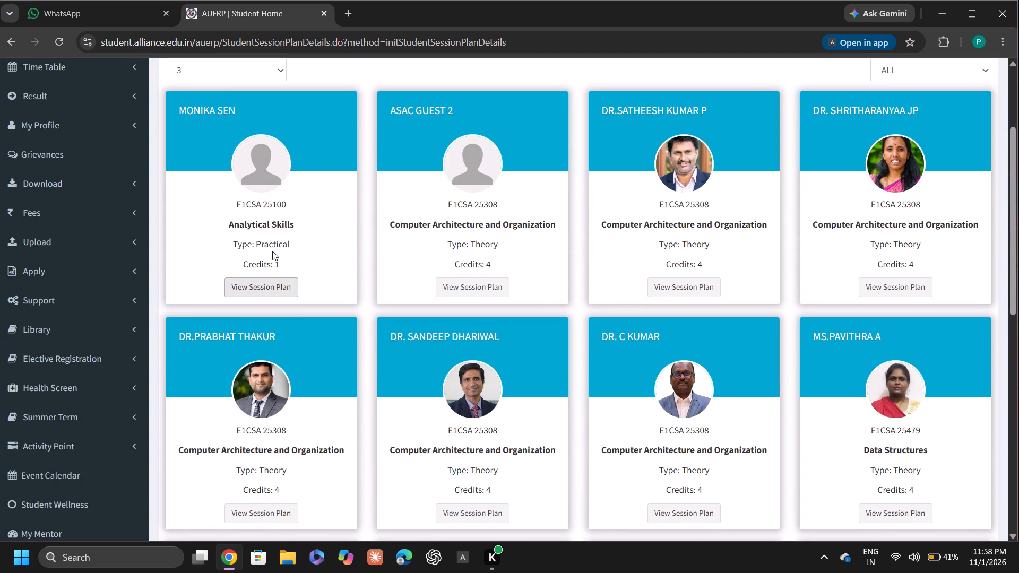
scroll(272, 251, "up", 2)
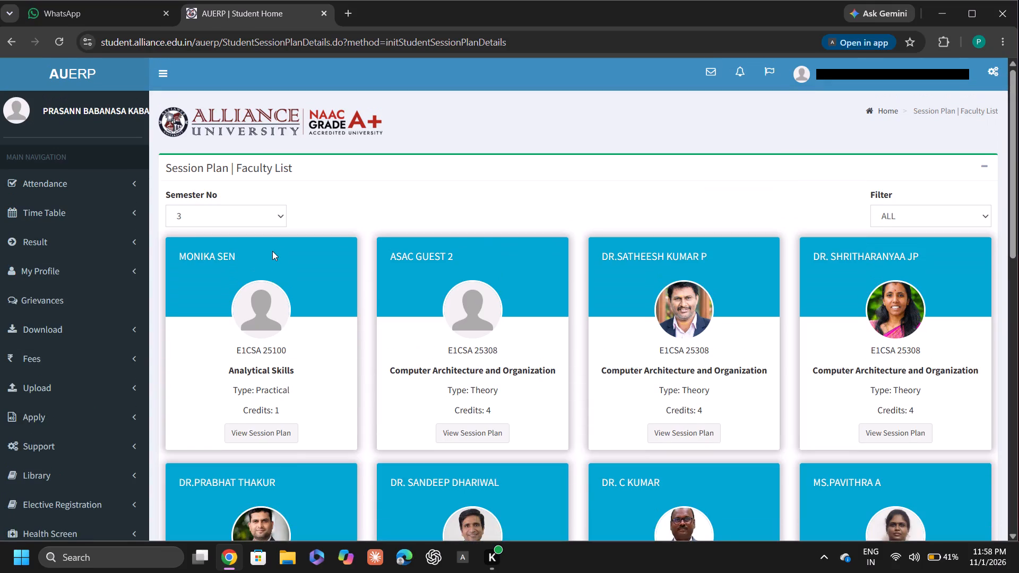
Show the session plan faculty list for semester 2.
left_click(278, 215)
left_click(319, 222)
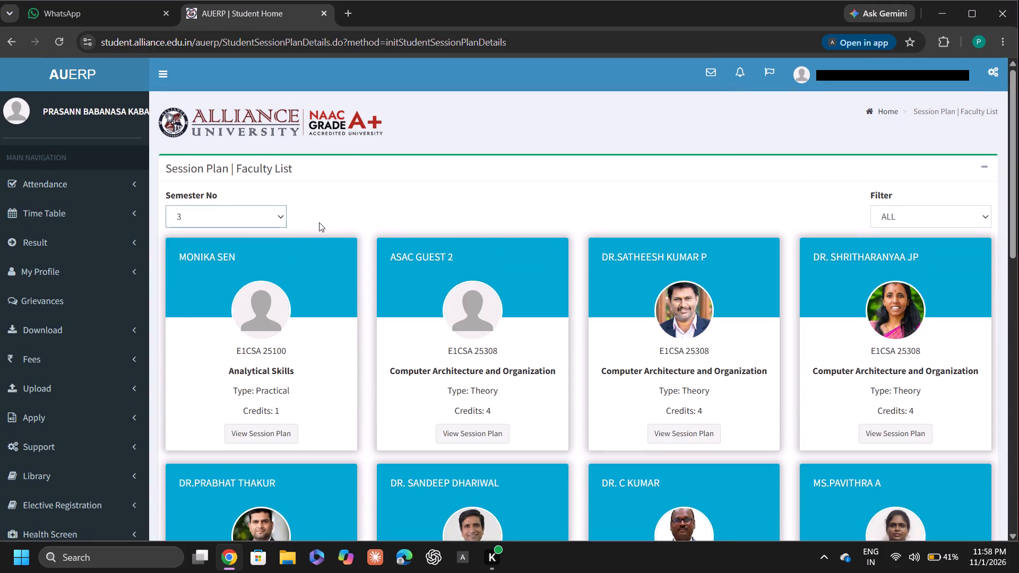
left_click(254, 216)
left_click(241, 255)
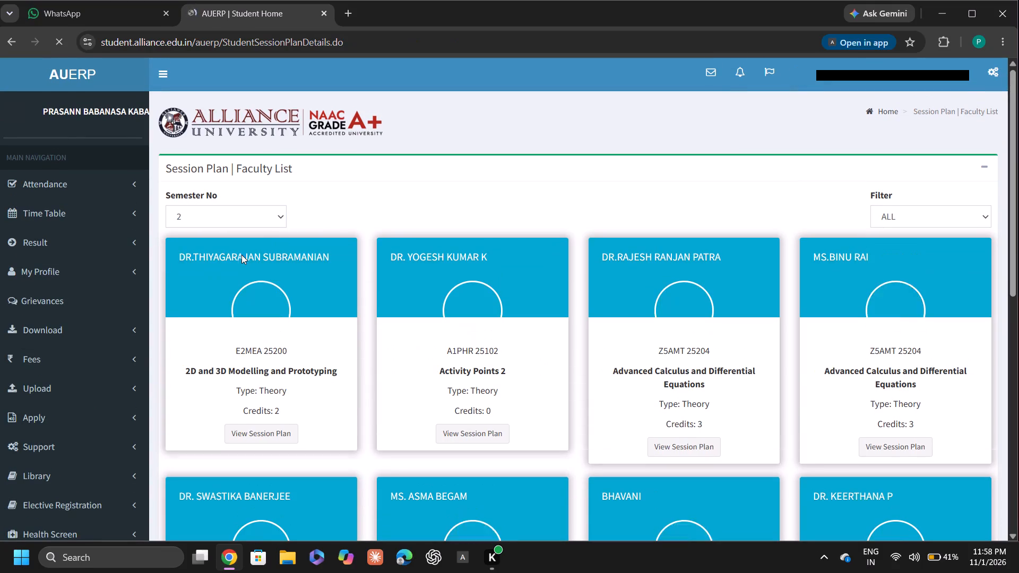
Show the session plan faculty list for semester 1 and look through its faculty and course cards.
left_click(271, 210)
left_click(236, 274)
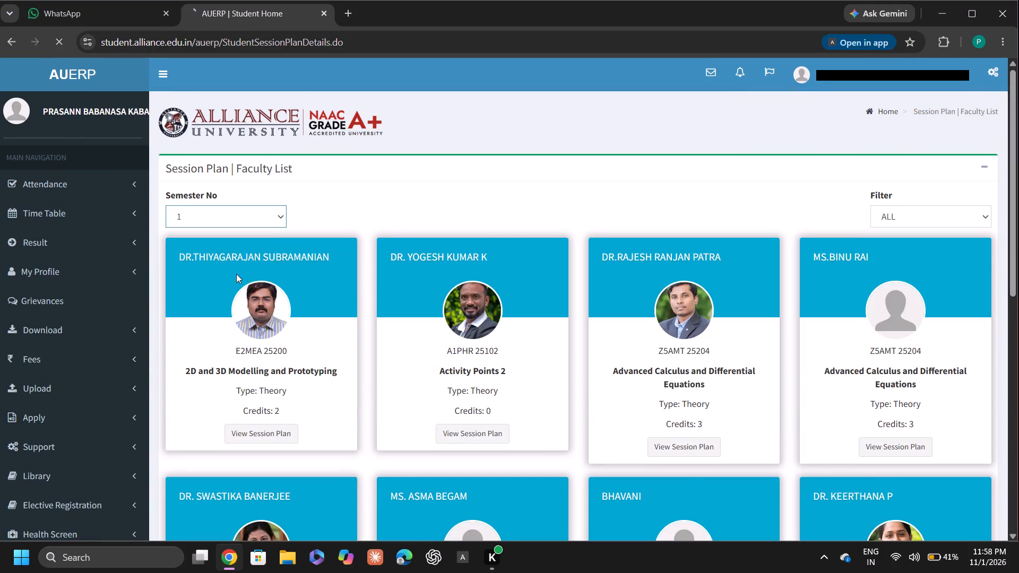
scroll(453, 367, "down", 2)
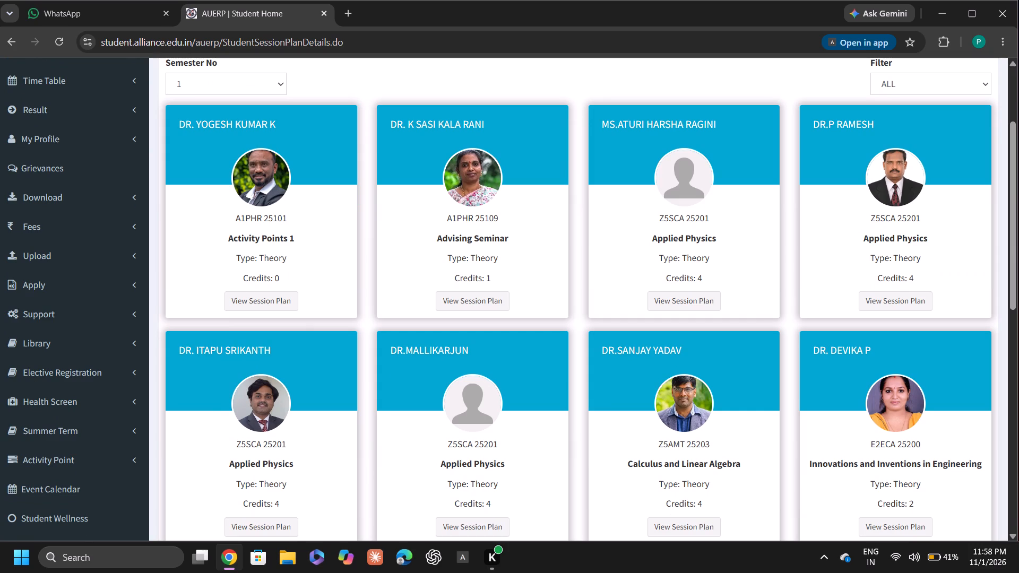
scroll(280, 172, "up", 1)
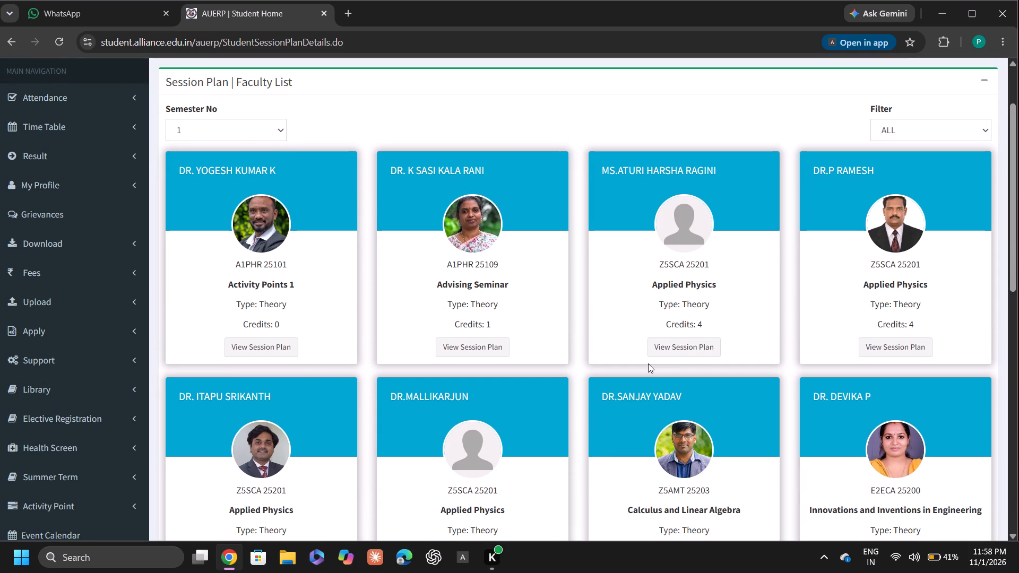
scroll(648, 363, "down", 2)
scroll(529, 291, "up", 1)
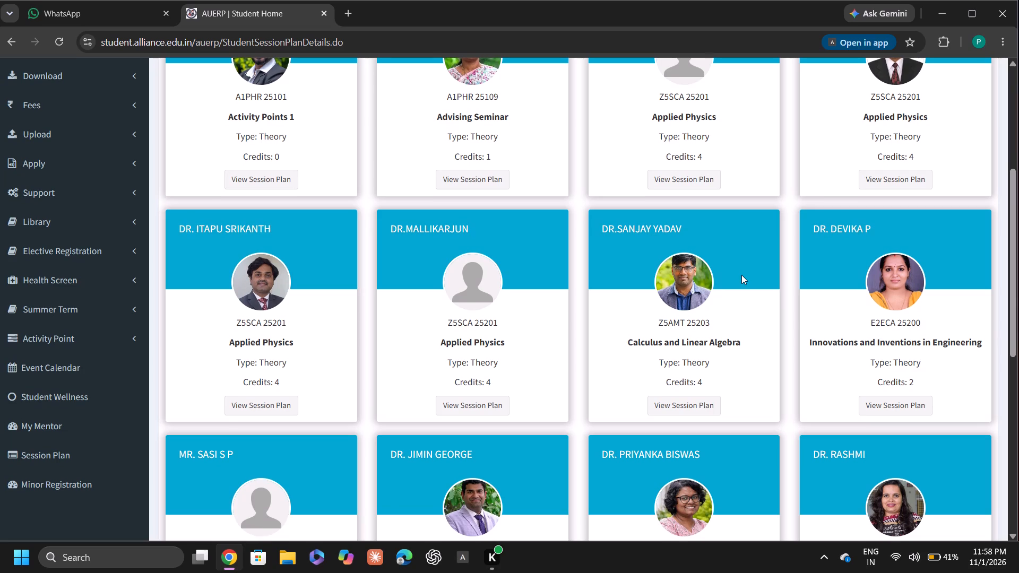
scroll(703, 382, "down", 3)
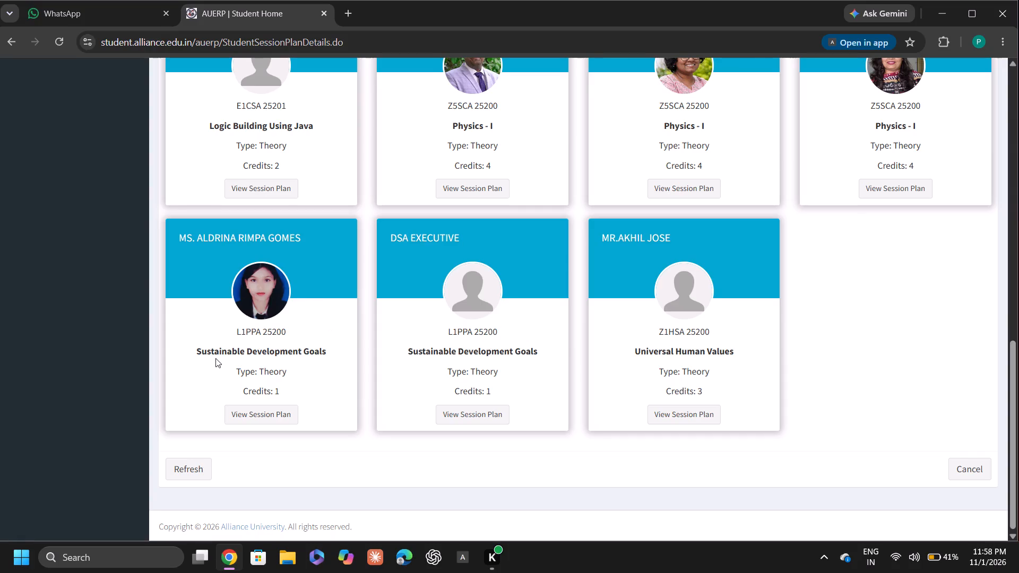
scroll(302, 326, "up", 1)
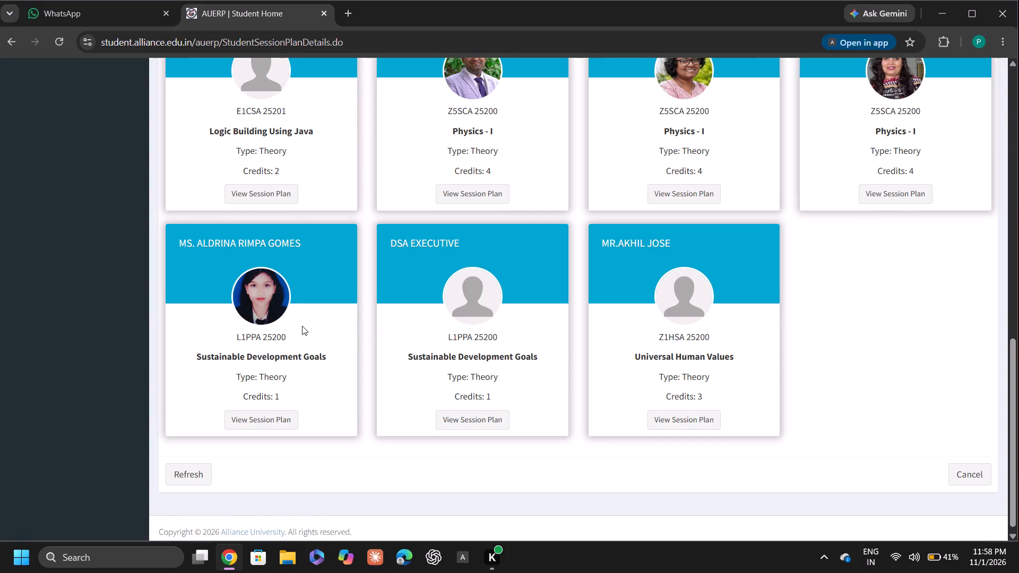
scroll(302, 326, "up", 6)
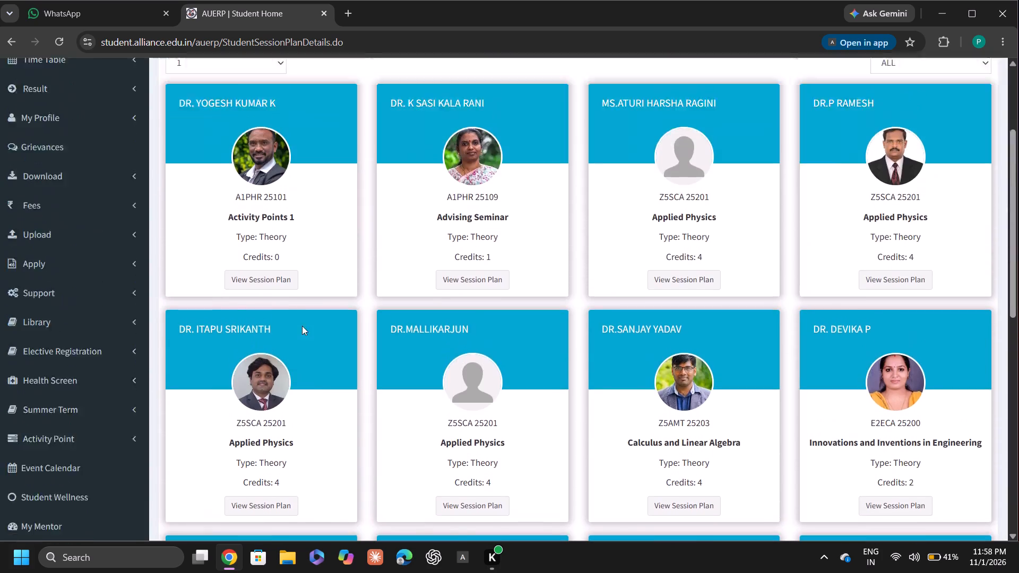
scroll(302, 326, "up", 1)
scroll(342, 387, "down", 1)
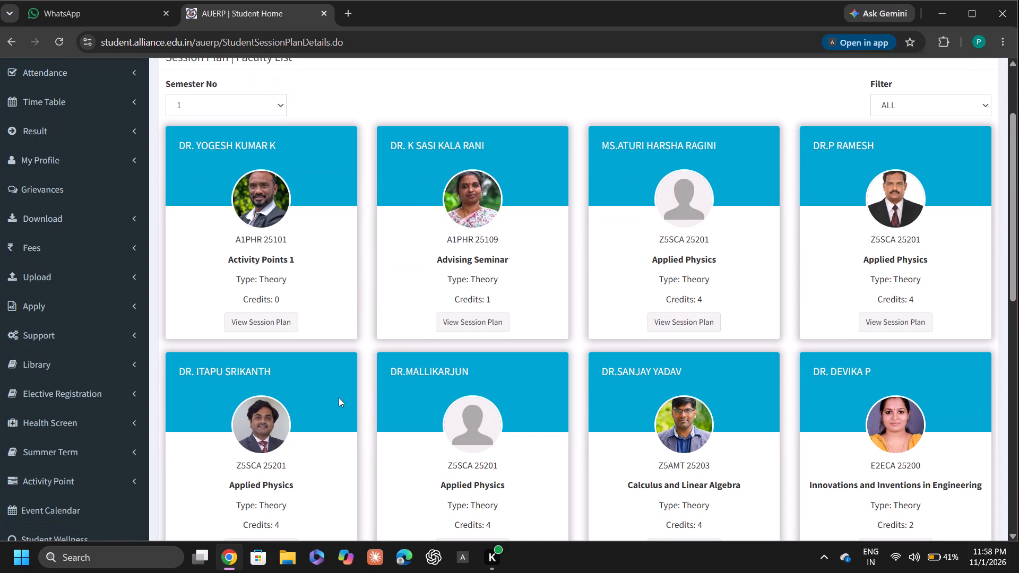
scroll(338, 401, "down", 1)
scroll(338, 401, "up", 1)
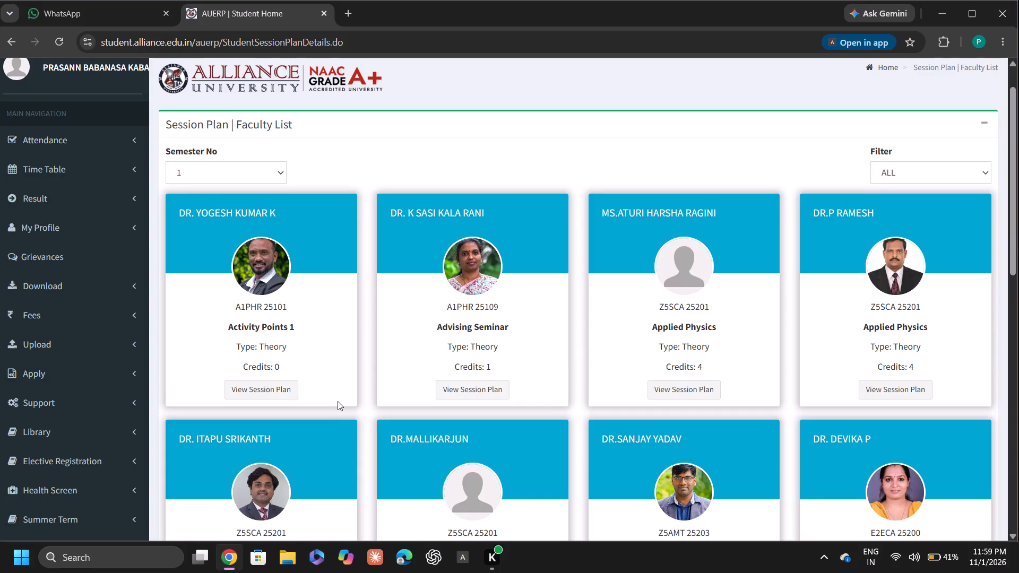
scroll(459, 469, "up", 5)
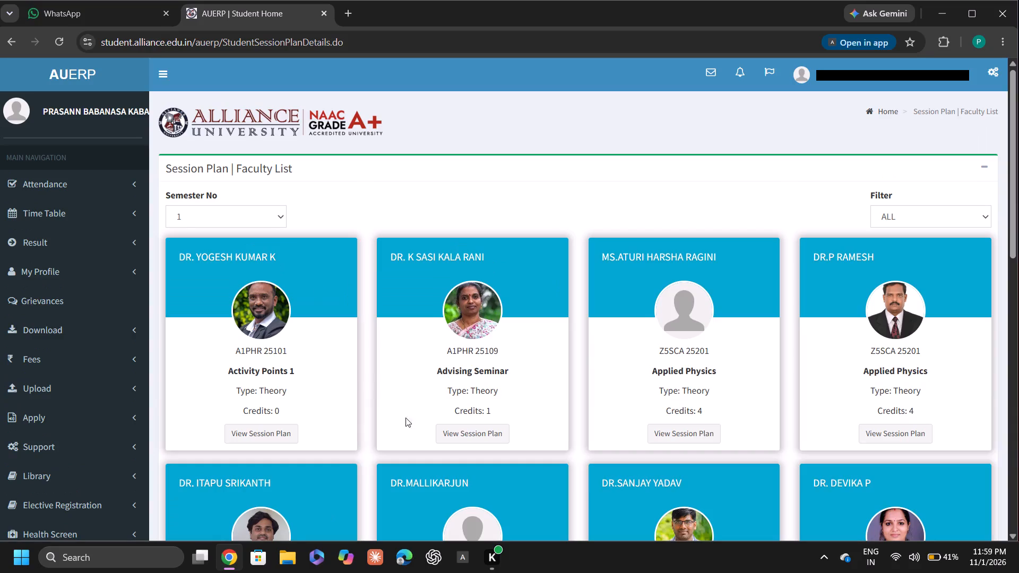
Check the session plan filter options without changing them and show the faculty list for semester 3.
left_click(260, 222)
left_click(419, 180)
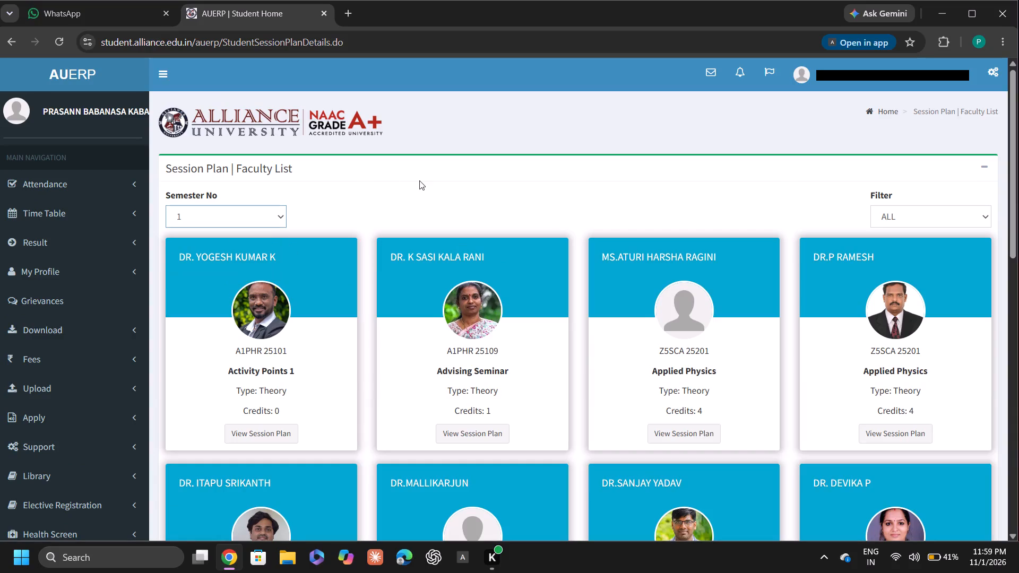
left_click(958, 224)
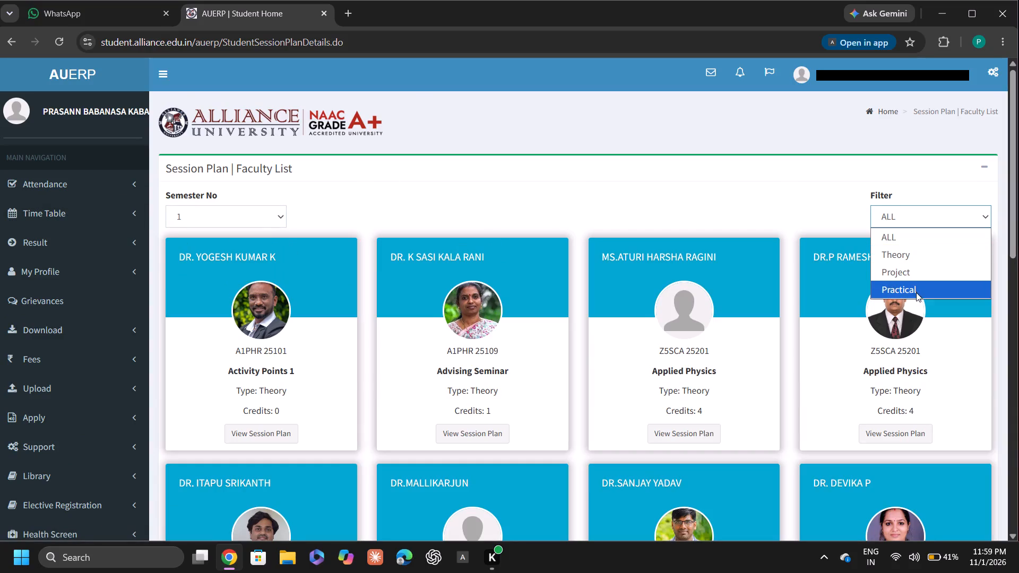
left_click(566, 207)
left_click(278, 210)
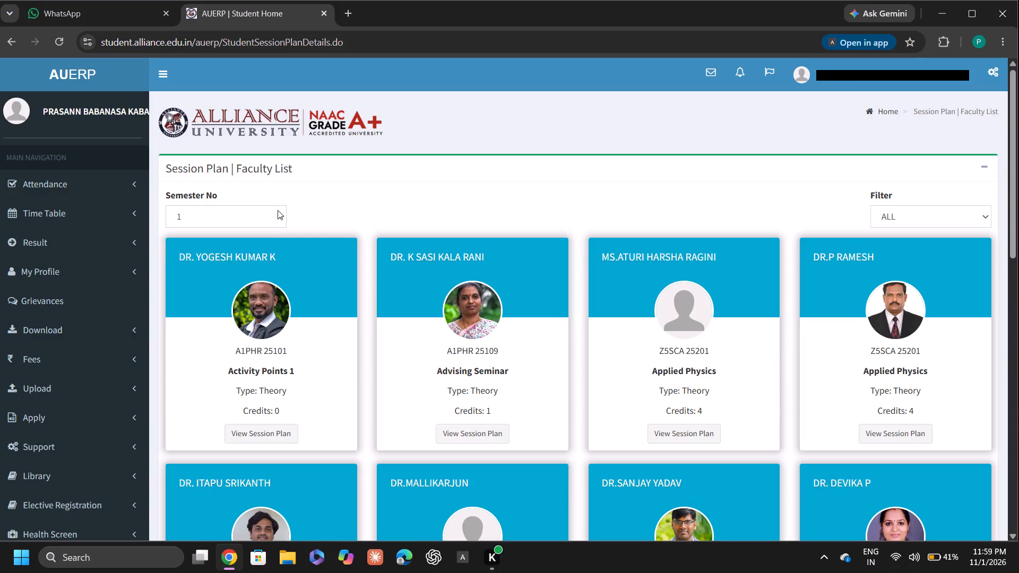
left_click(240, 234)
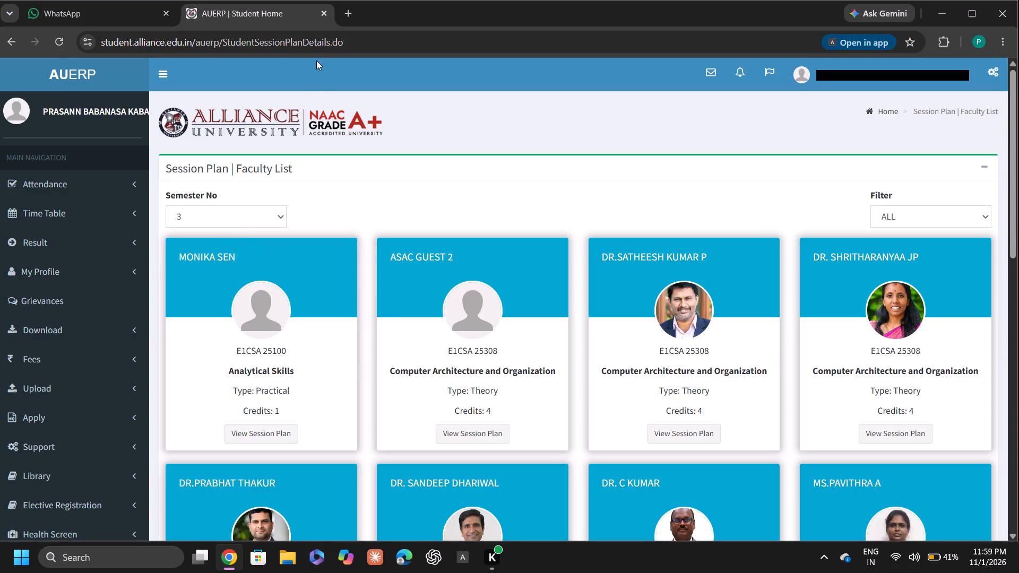